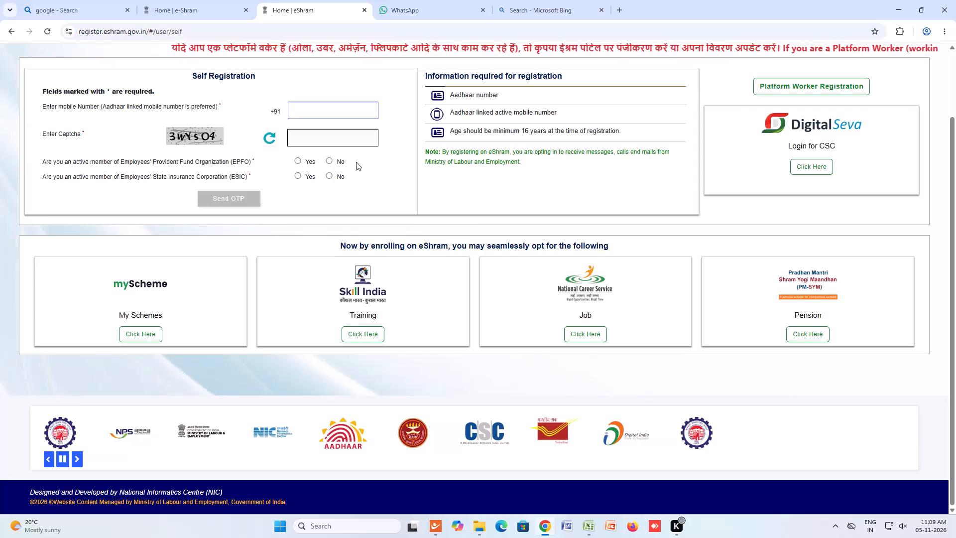
# Activate the Aadhaar-linked mobile number field in the Self Registration form for entry.
pyautogui.scroll(7, 453, 262)
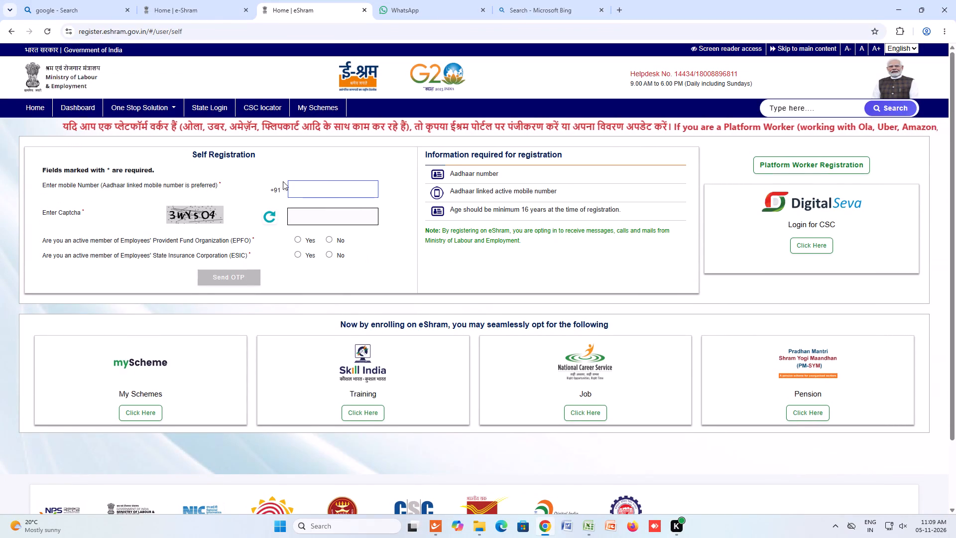
pyautogui.click(305, 192)
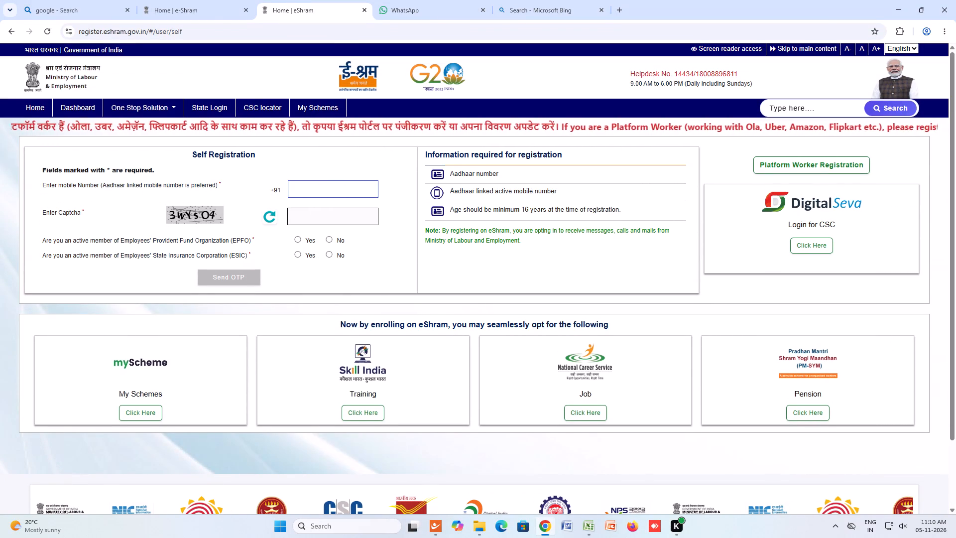
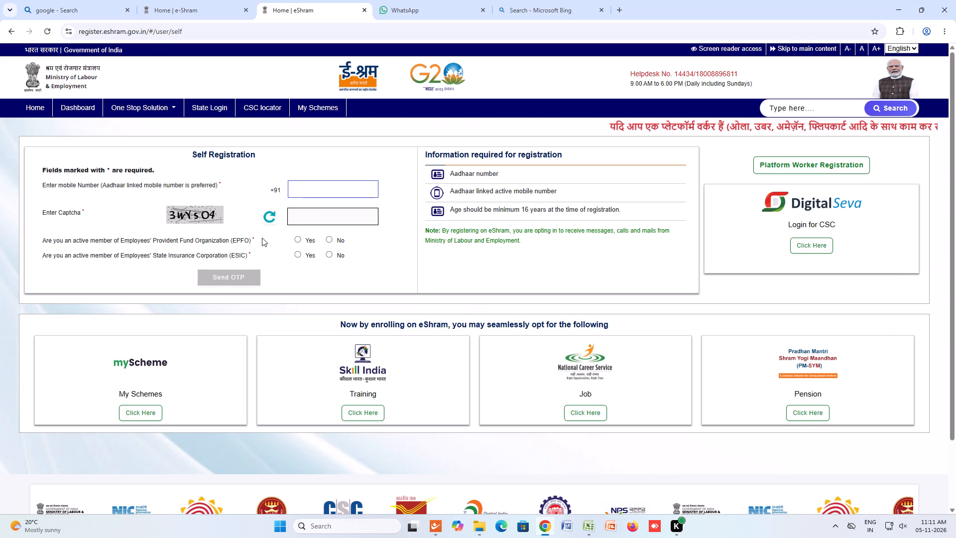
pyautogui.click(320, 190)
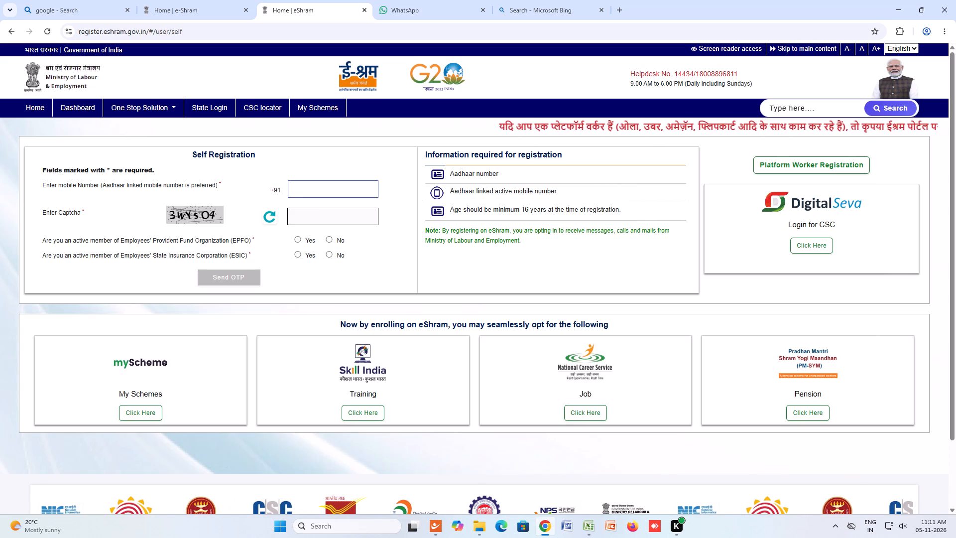
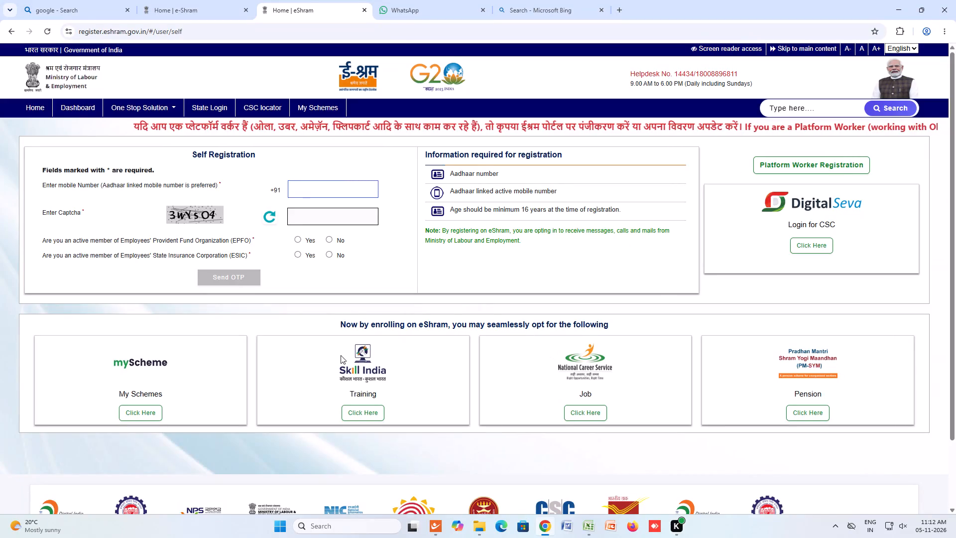
# Refresh the captcha image on the Self Registration form to get a new code.
pyautogui.click(270, 215)
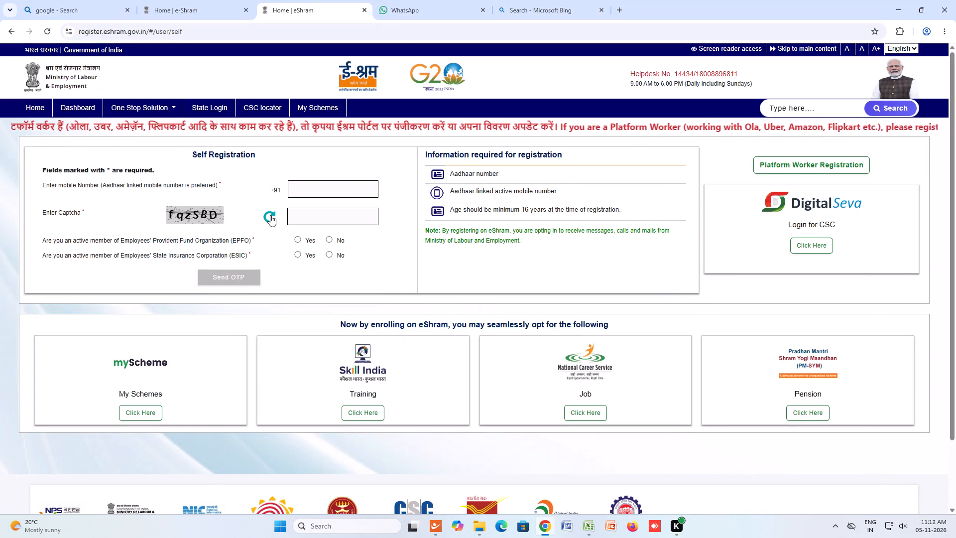
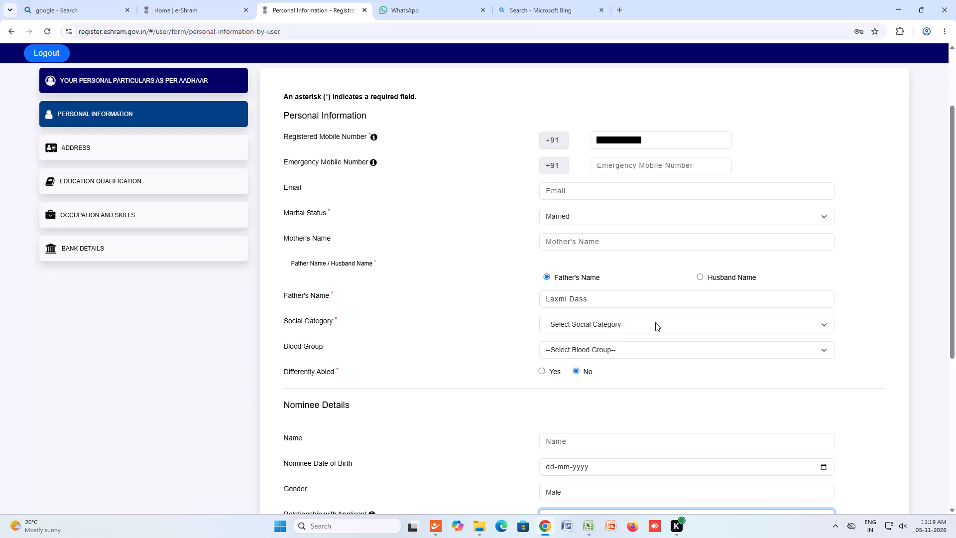
# Choose Husband Name instead of Father's Name in the Personal Information section and enter the husband's name.
pyautogui.click(700, 275)
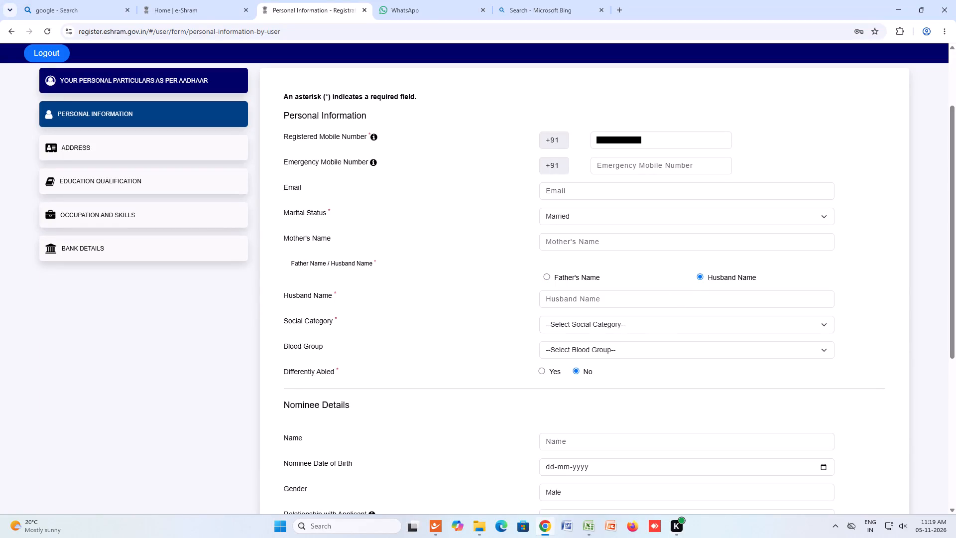
pyautogui.click(616, 303)
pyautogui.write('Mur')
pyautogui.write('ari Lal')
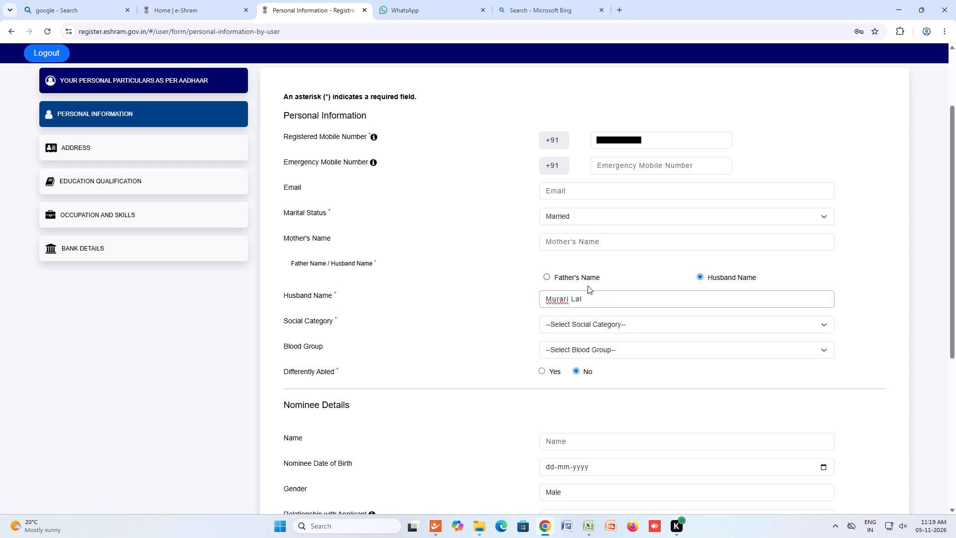
# Set the applicant's social category to General.
pyautogui.click(583, 320)
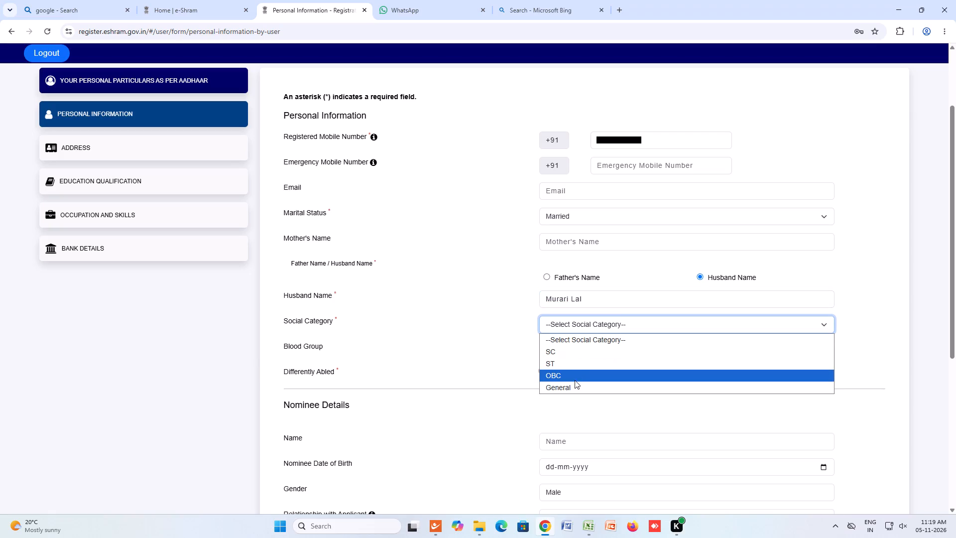
pyautogui.click(575, 383)
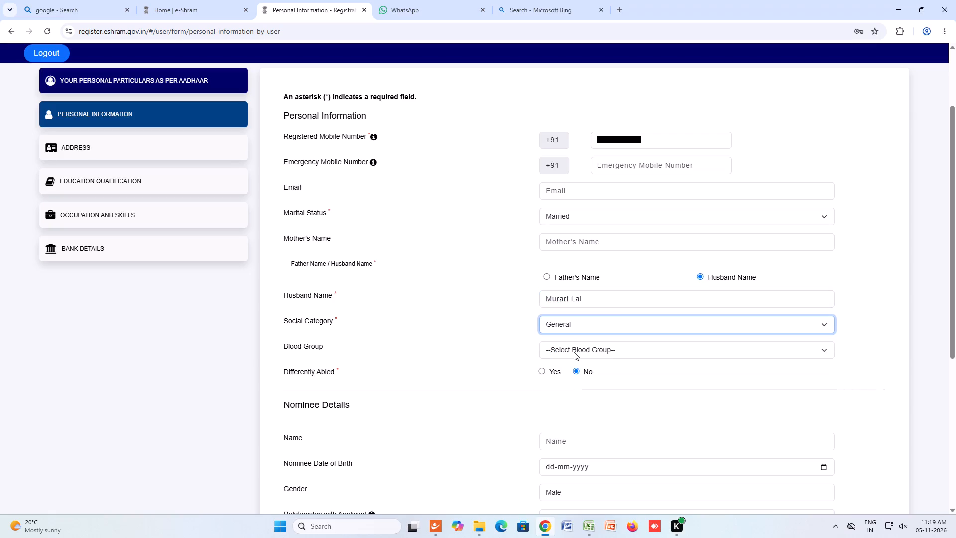
# Enter the applicant's e-mail address in the Personal Information section.
pyautogui.click(562, 195)
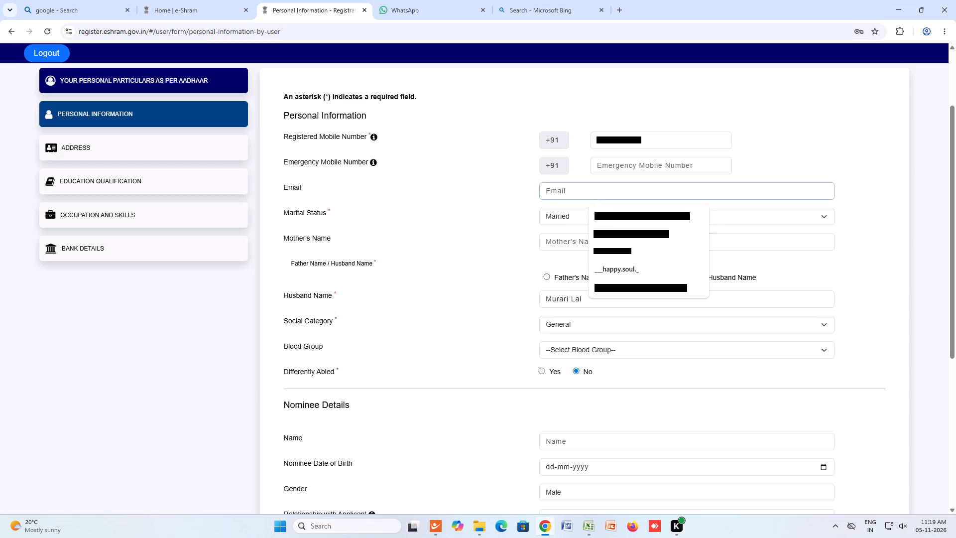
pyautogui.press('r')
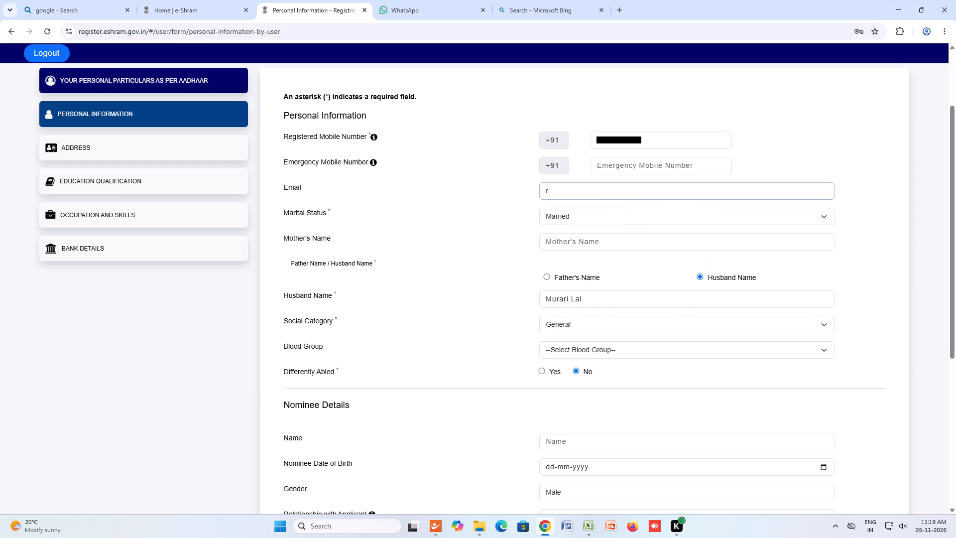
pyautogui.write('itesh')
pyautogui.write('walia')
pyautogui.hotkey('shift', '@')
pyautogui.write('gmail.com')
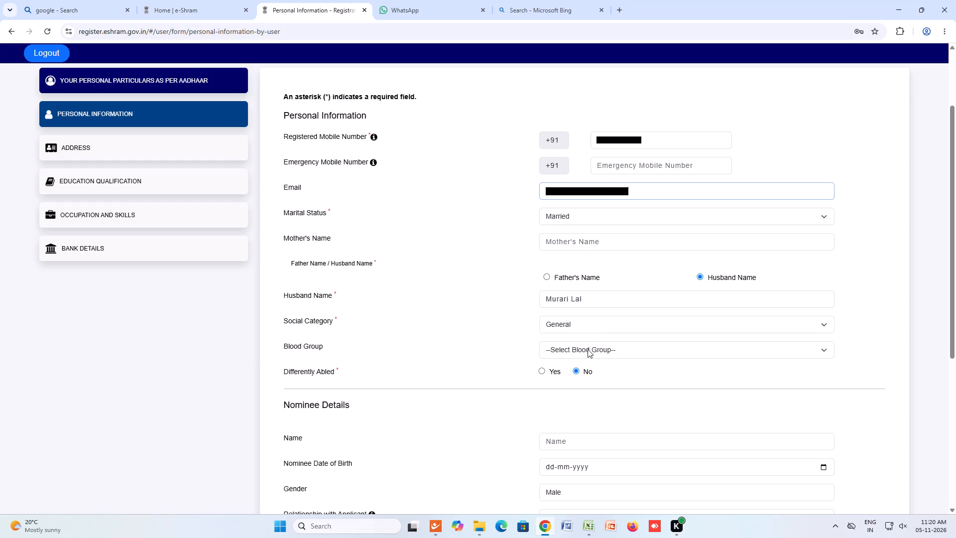
# Enter the husband's name as the nominee's name under Nominee Details.
pyautogui.scroll(-3, 588, 349)
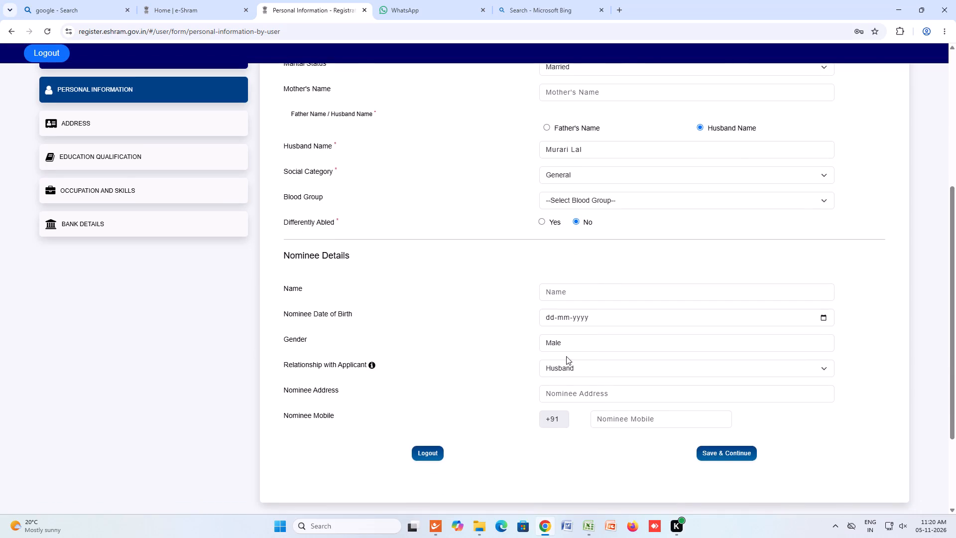
pyautogui.click(583, 292)
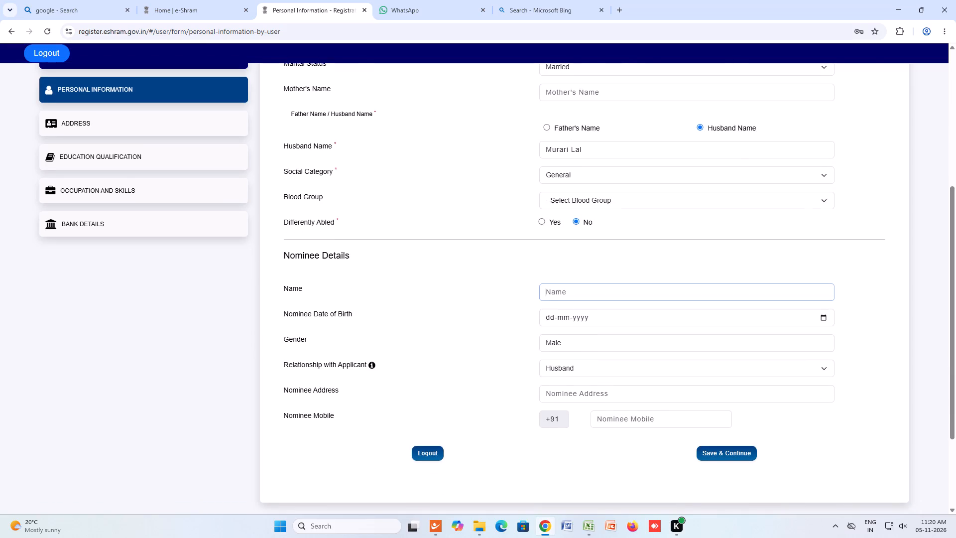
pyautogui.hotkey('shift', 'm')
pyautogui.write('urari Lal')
# Fill in the nominee's date of birth by choosing the year, month and day in the calendar.
pyautogui.scroll(4, 576, 324)
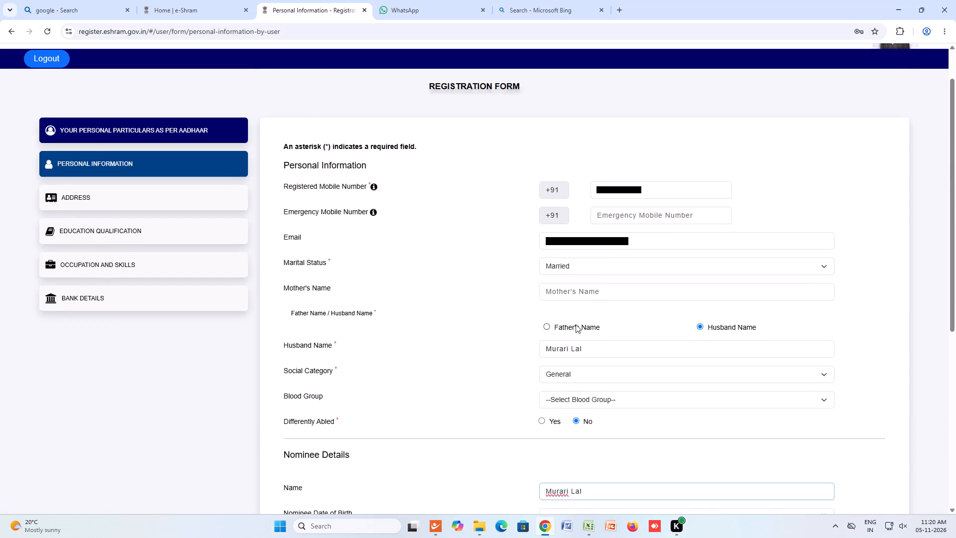
pyautogui.scroll(-3, 576, 324)
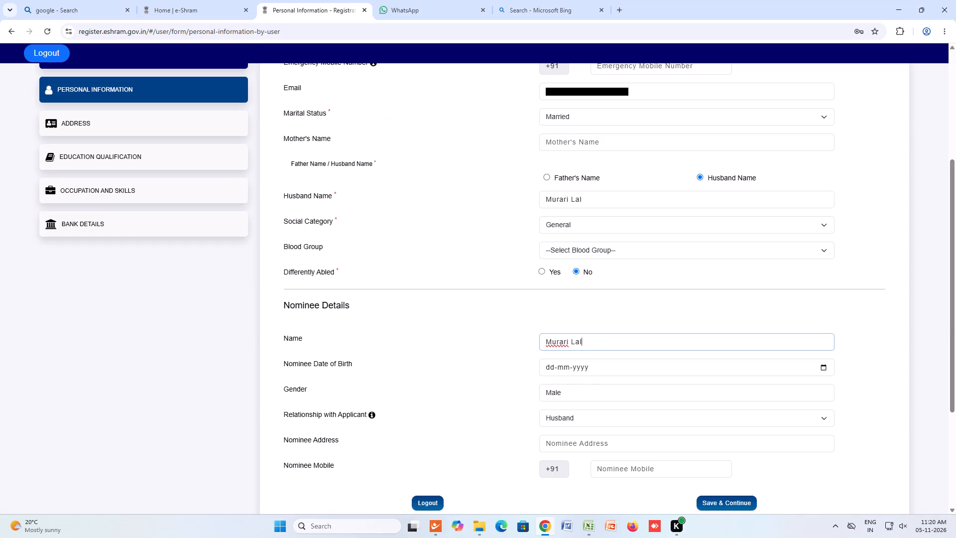
pyautogui.scroll(7, 573, 446)
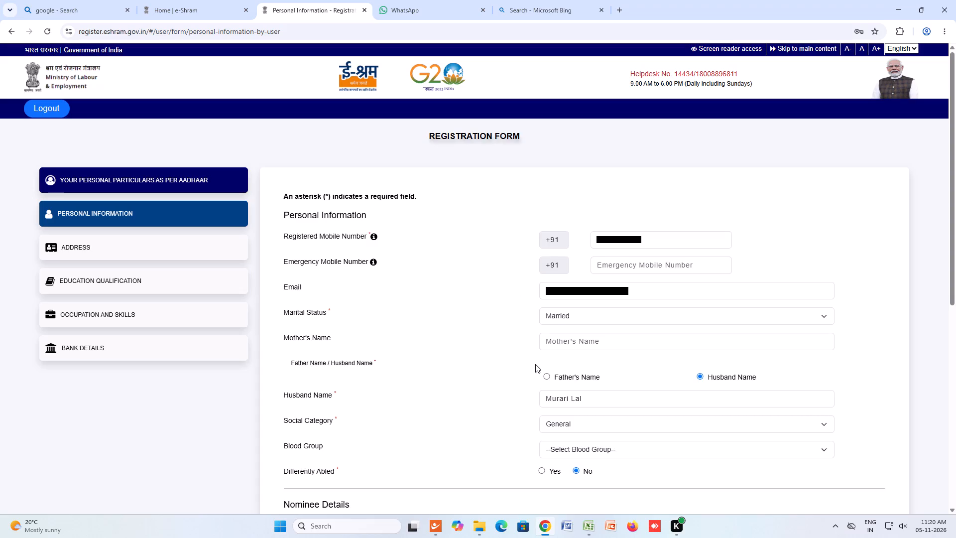
pyautogui.scroll(-4, 535, 364)
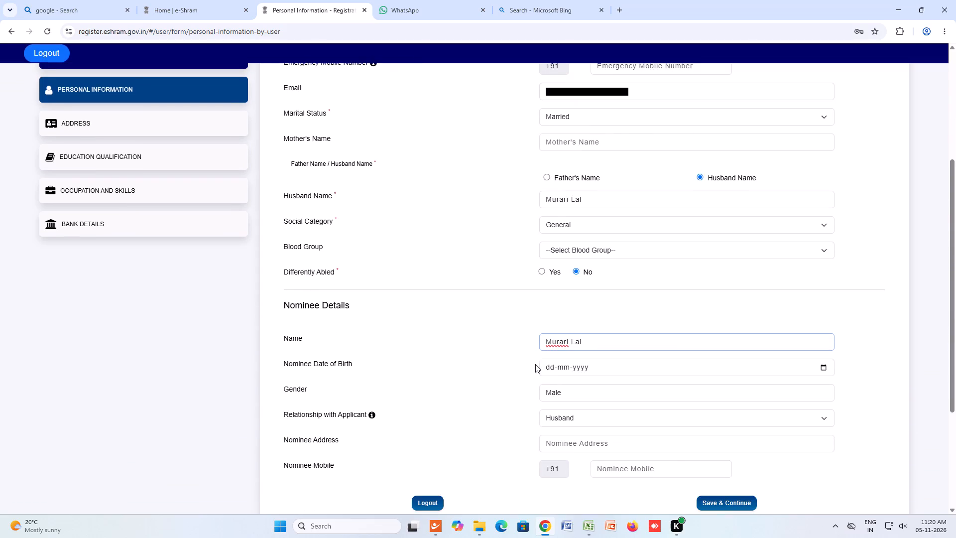
pyautogui.scroll(-2, 535, 364)
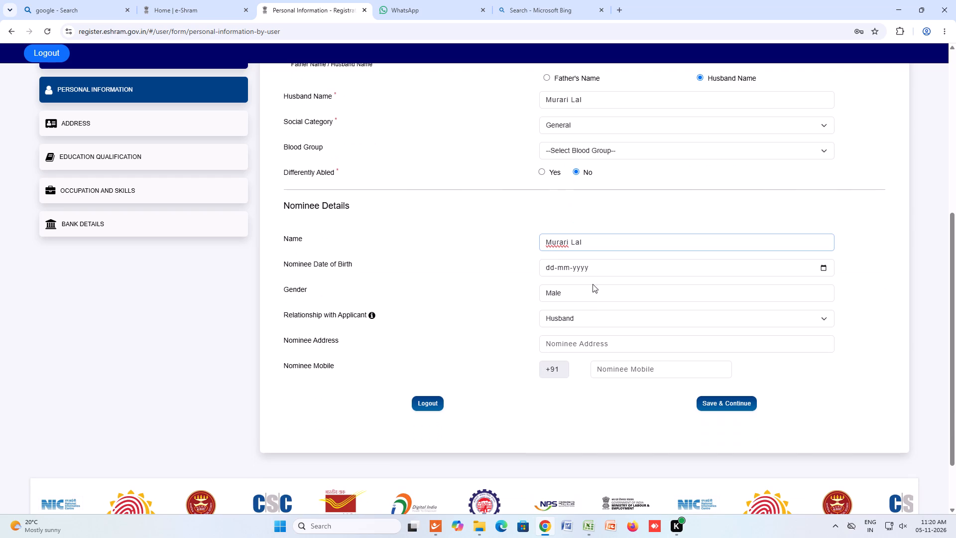
pyautogui.click(583, 263)
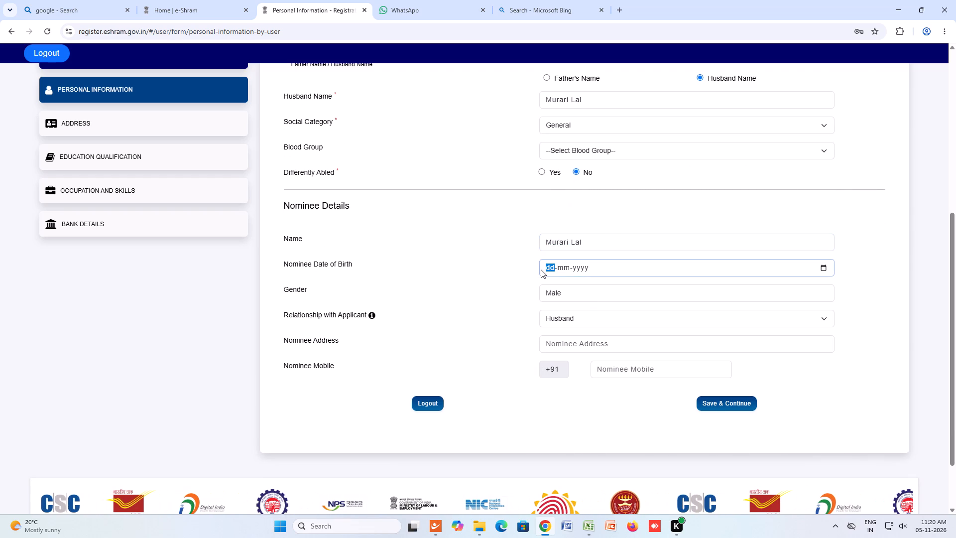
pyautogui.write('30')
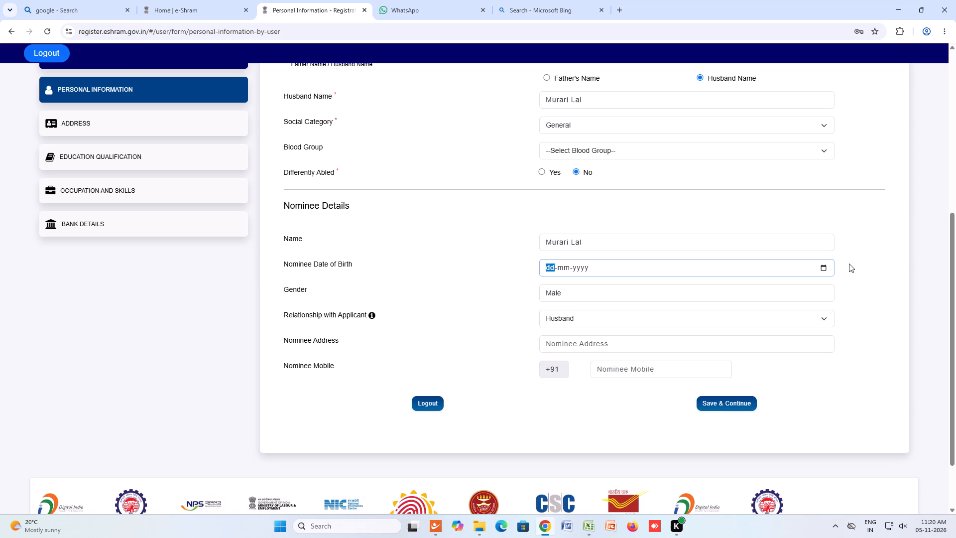
pyautogui.click(824, 268)
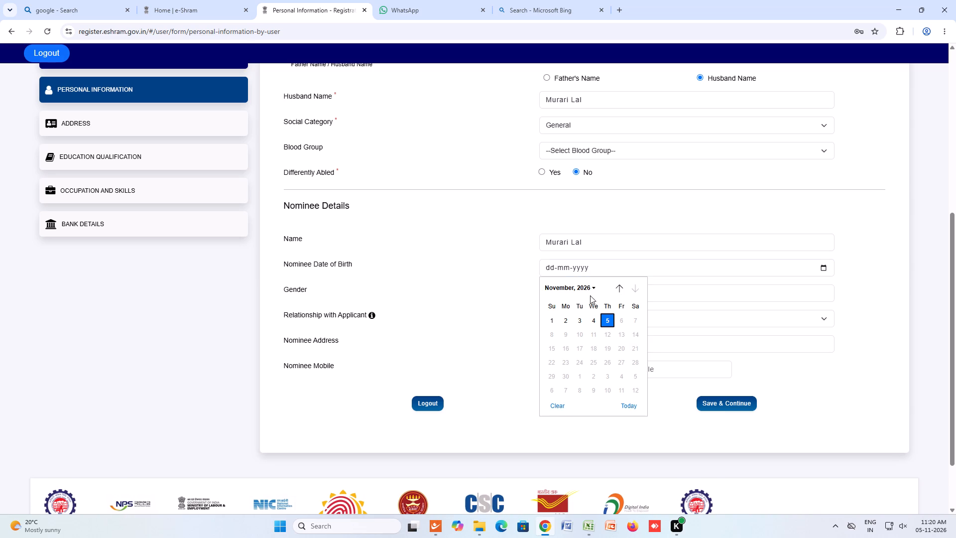
pyautogui.click(595, 289)
pyautogui.scroll(6, 565, 316)
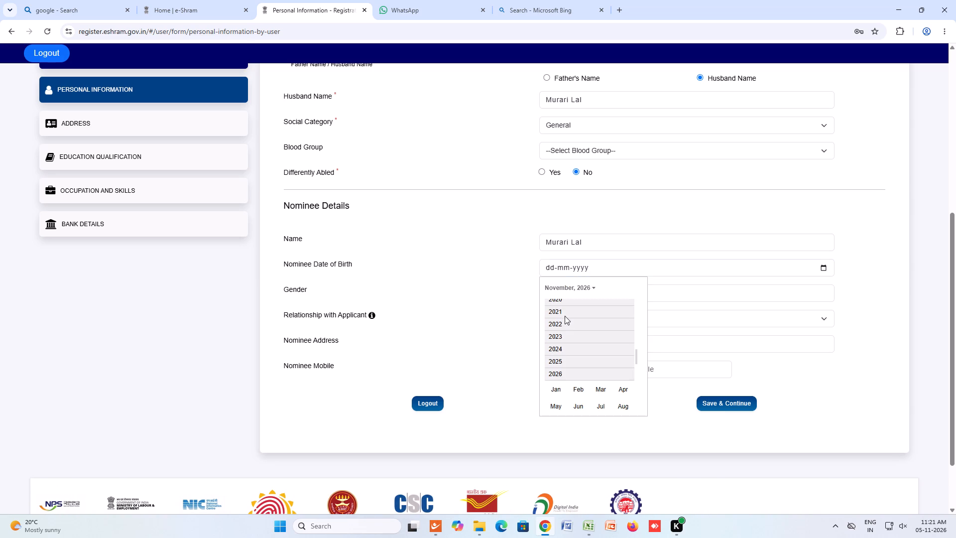
pyautogui.scroll(20, 565, 316)
pyautogui.scroll(20, 565, 316)
pyautogui.scroll(13, 565, 316)
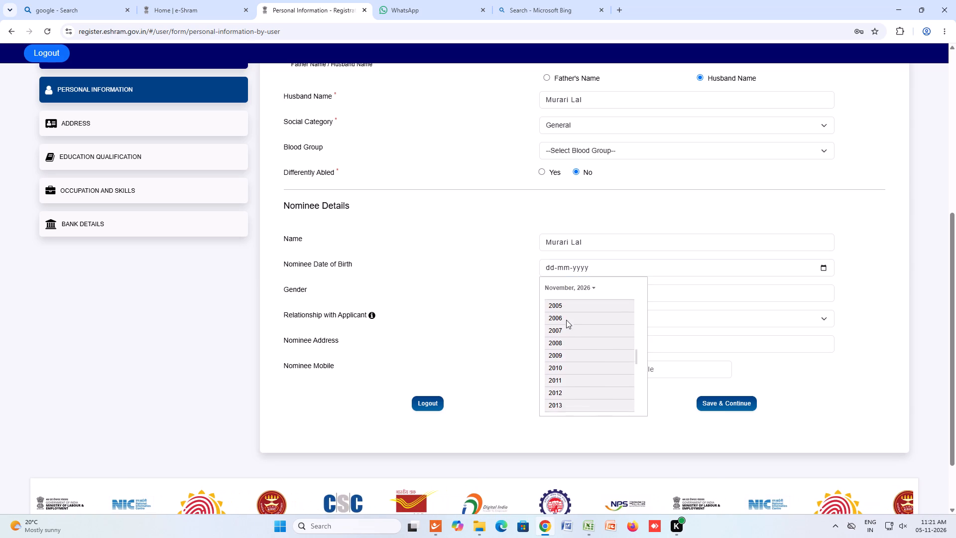
pyautogui.scroll(20, 566, 320)
pyautogui.scroll(1, 566, 320)
pyautogui.scroll(20, 571, 320)
pyautogui.scroll(7, 571, 320)
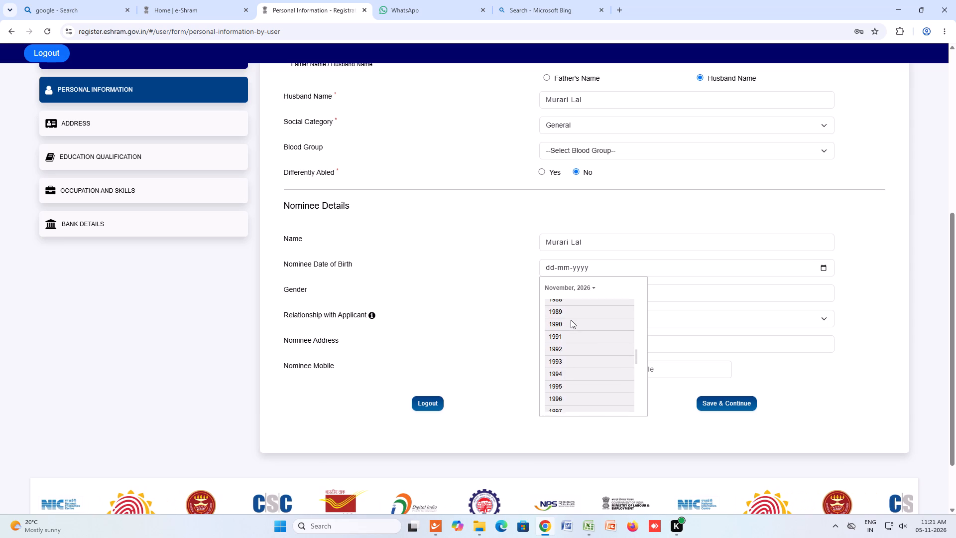
pyautogui.scroll(20, 571, 320)
pyautogui.scroll(4, 571, 320)
pyautogui.scroll(17, 571, 320)
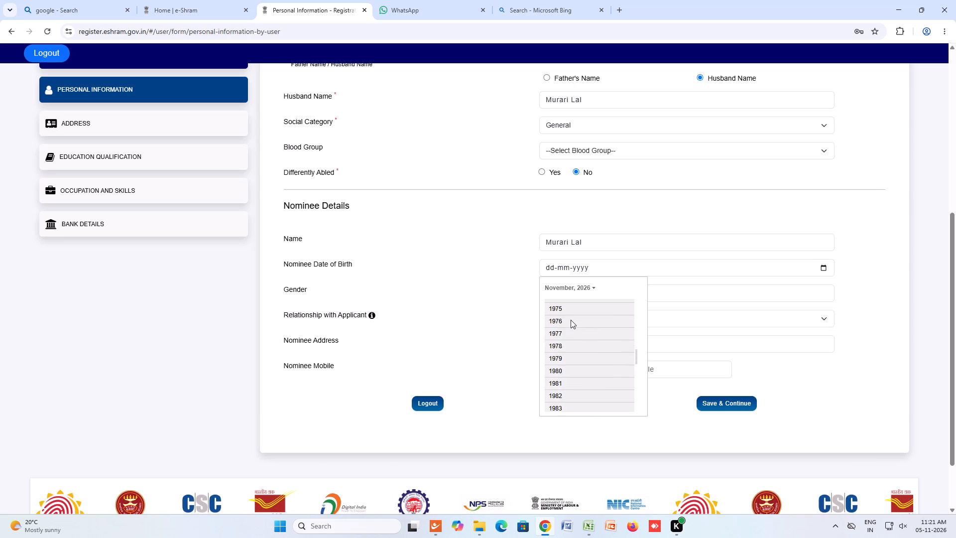
pyautogui.scroll(20, 571, 320)
pyautogui.scroll(20, 571, 320)
pyautogui.scroll(5, 571, 320)
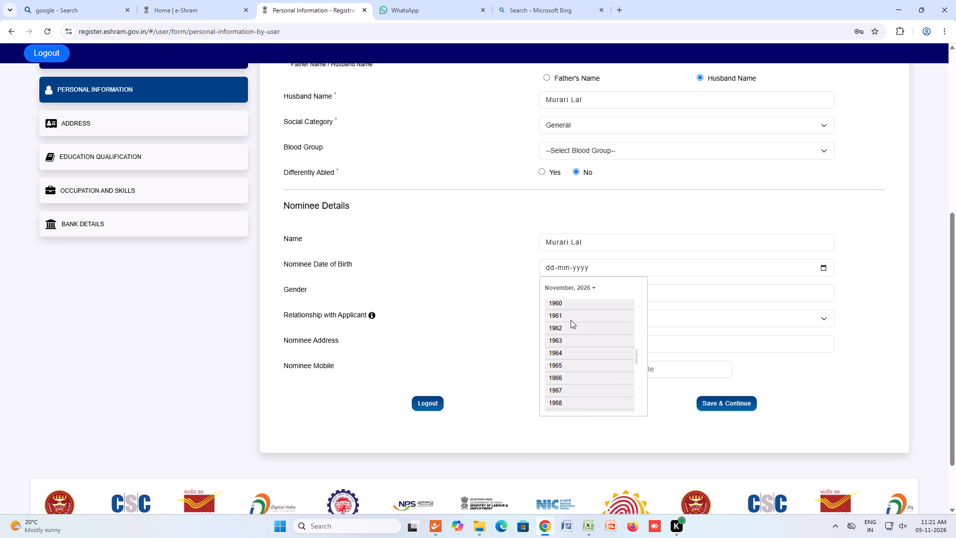
pyautogui.scroll(19, 571, 320)
pyautogui.scroll(4, 571, 320)
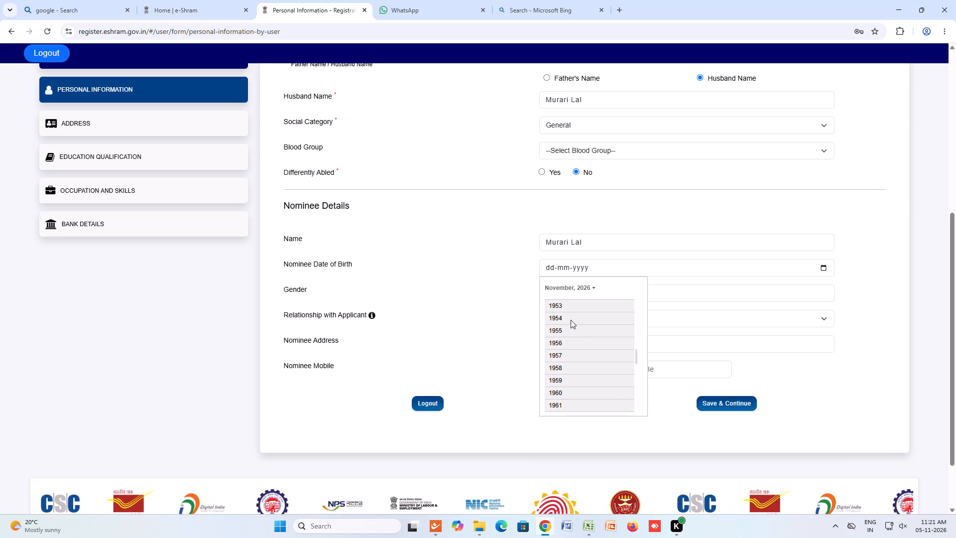
pyautogui.scroll(6, 591, 320)
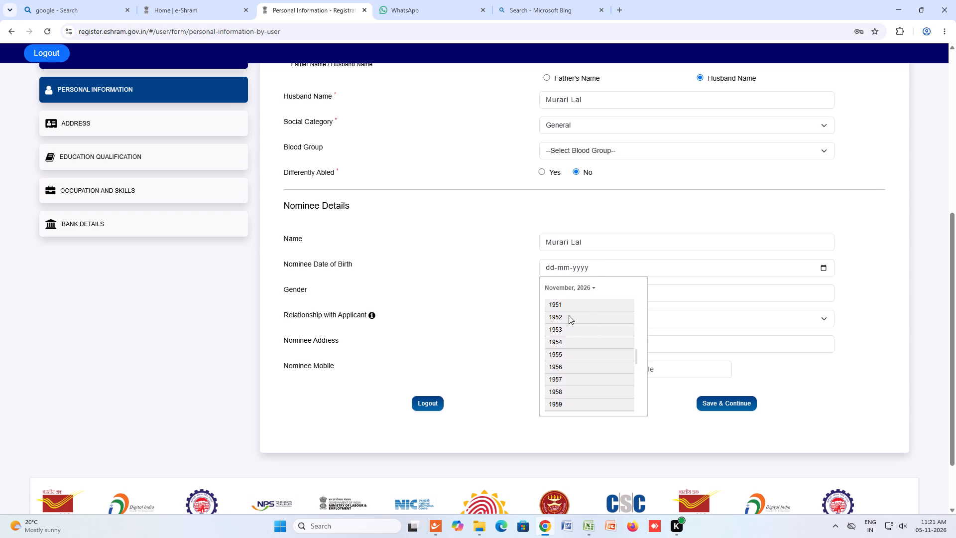
pyautogui.click(559, 304)
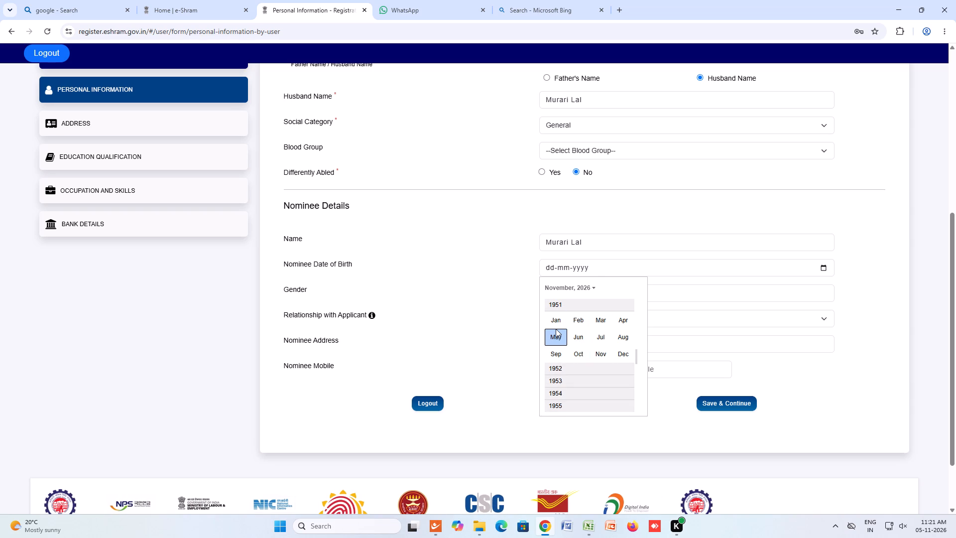
pyautogui.click(556, 329)
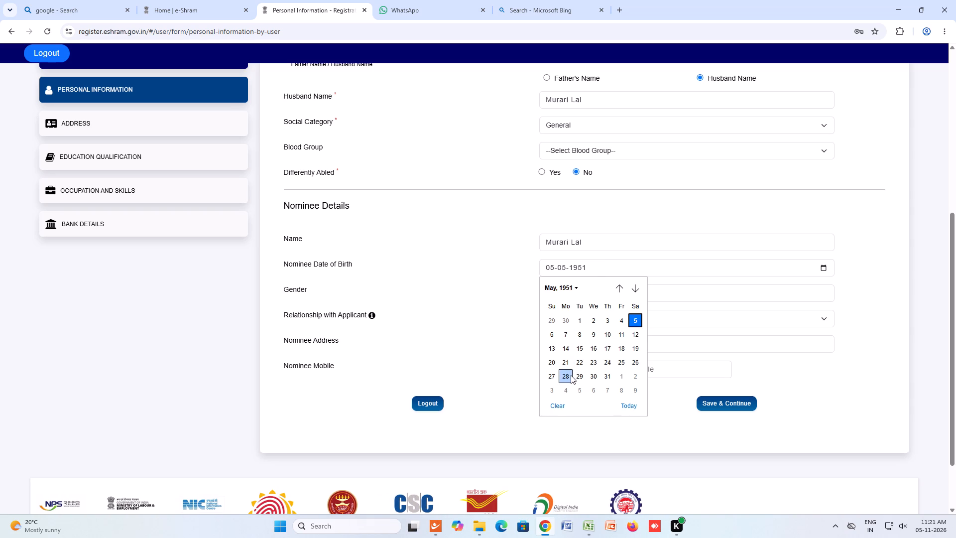
pyautogui.click(594, 376)
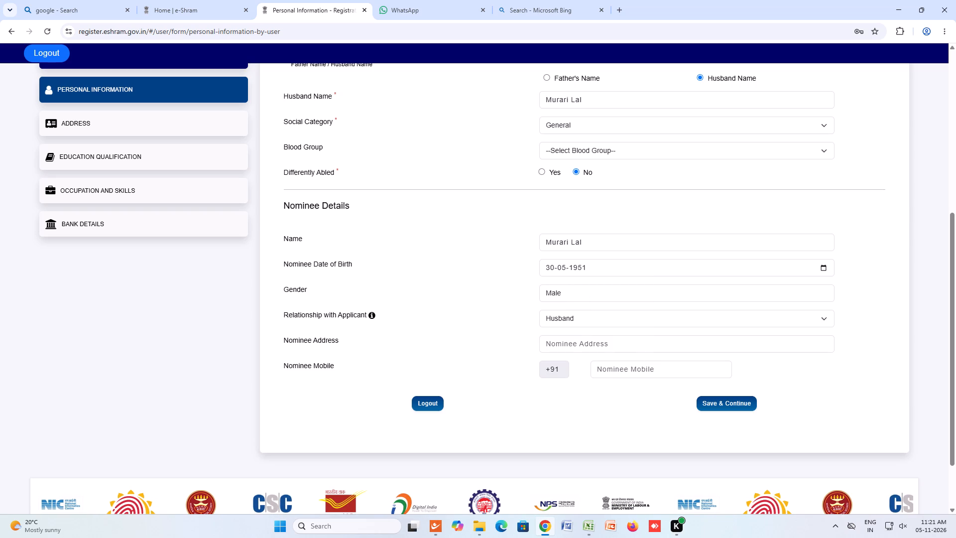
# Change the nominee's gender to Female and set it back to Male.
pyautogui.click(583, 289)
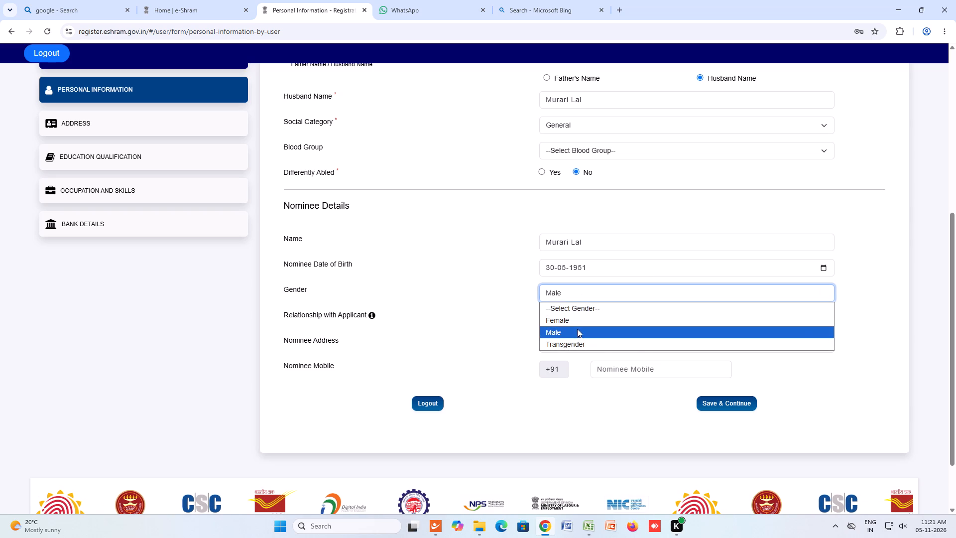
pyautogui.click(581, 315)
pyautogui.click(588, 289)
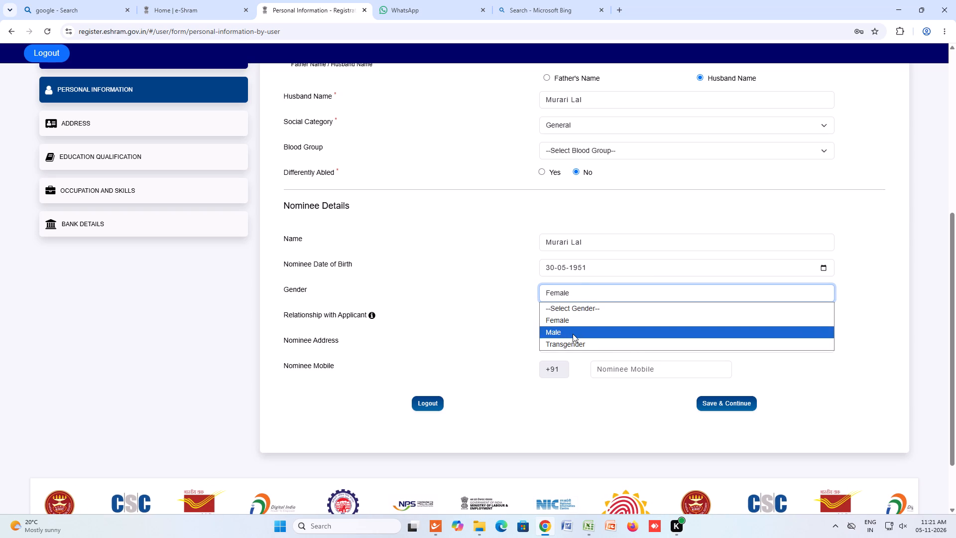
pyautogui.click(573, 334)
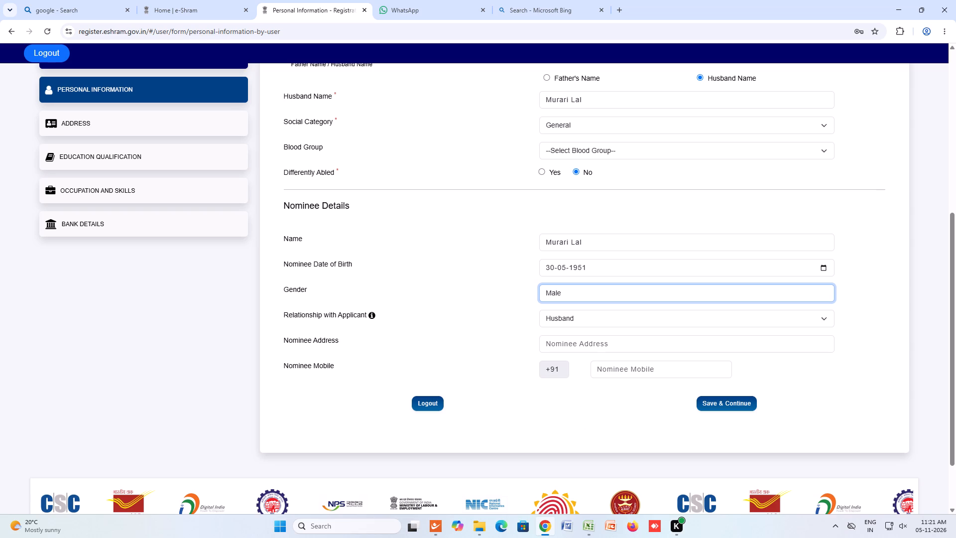
# Enter the nominee's full postal address, including plot, phase, area, town and state, in the Nominee Address field under Nominee Details.
pyautogui.click(581, 347)
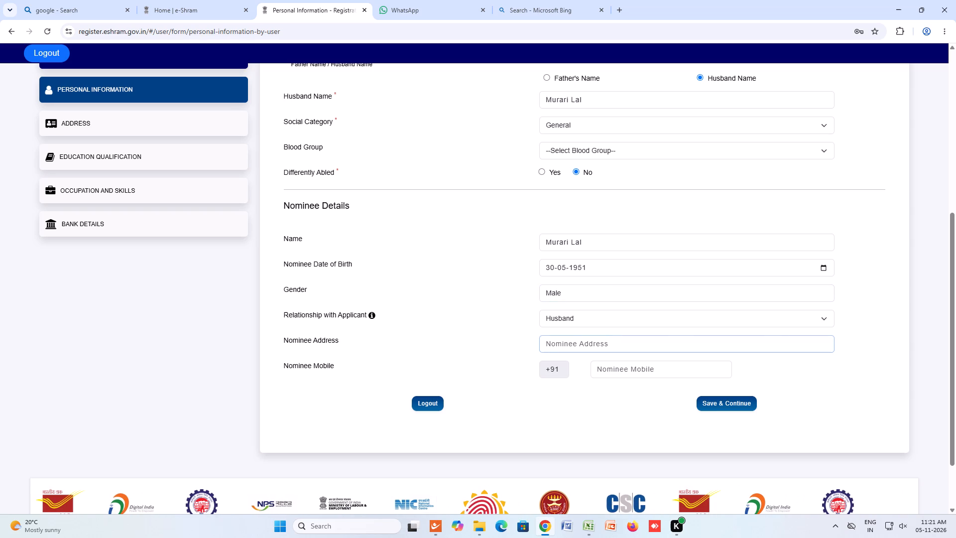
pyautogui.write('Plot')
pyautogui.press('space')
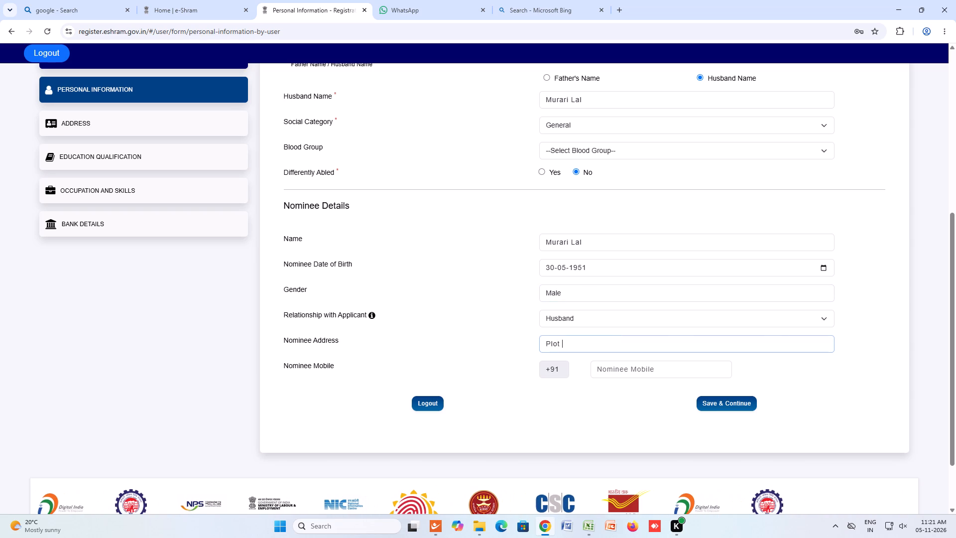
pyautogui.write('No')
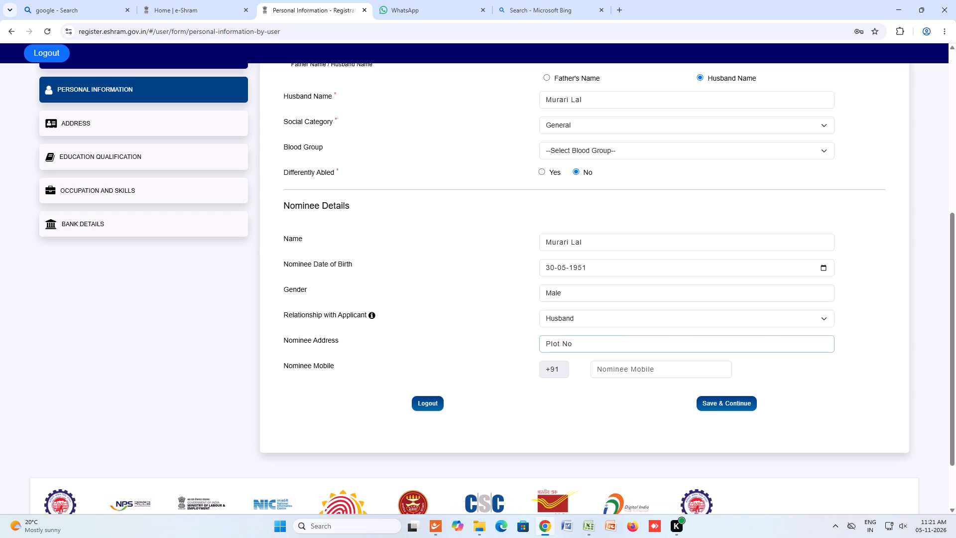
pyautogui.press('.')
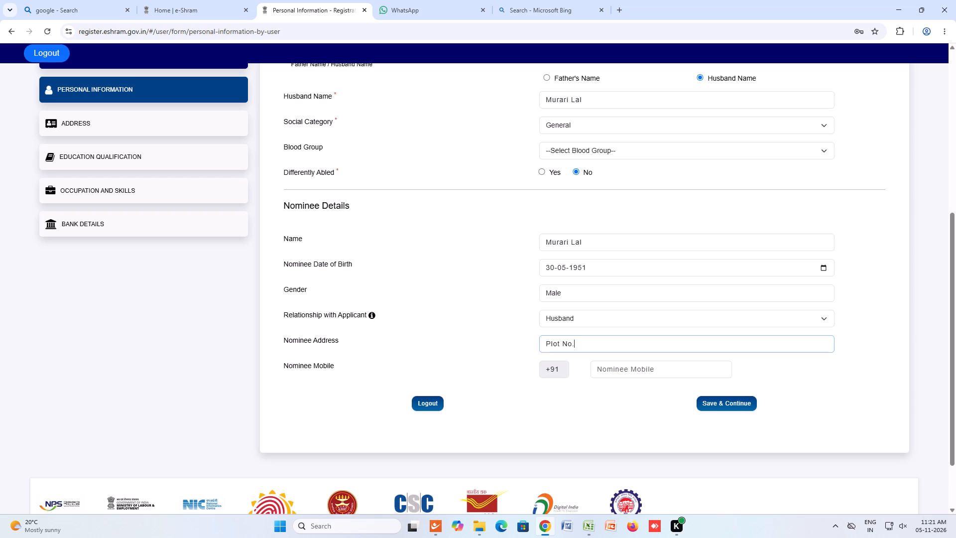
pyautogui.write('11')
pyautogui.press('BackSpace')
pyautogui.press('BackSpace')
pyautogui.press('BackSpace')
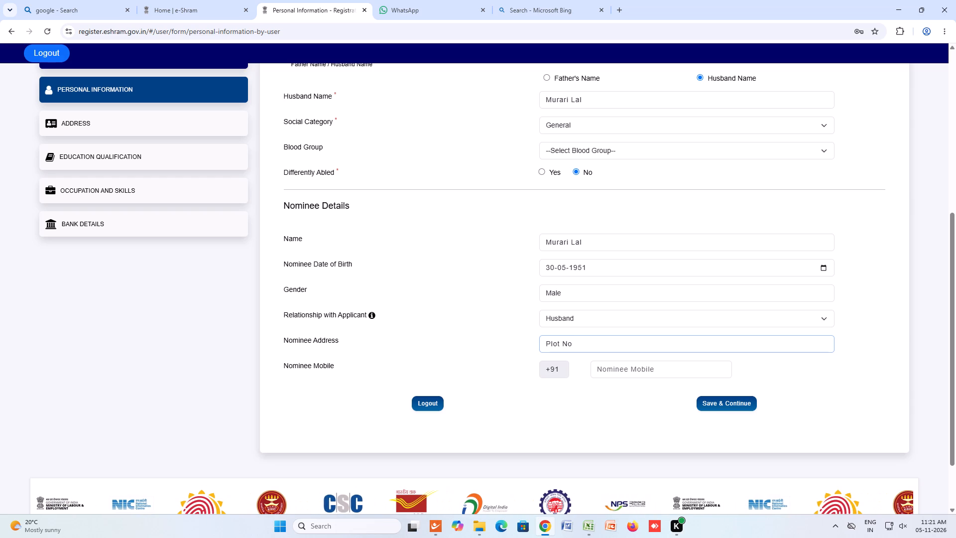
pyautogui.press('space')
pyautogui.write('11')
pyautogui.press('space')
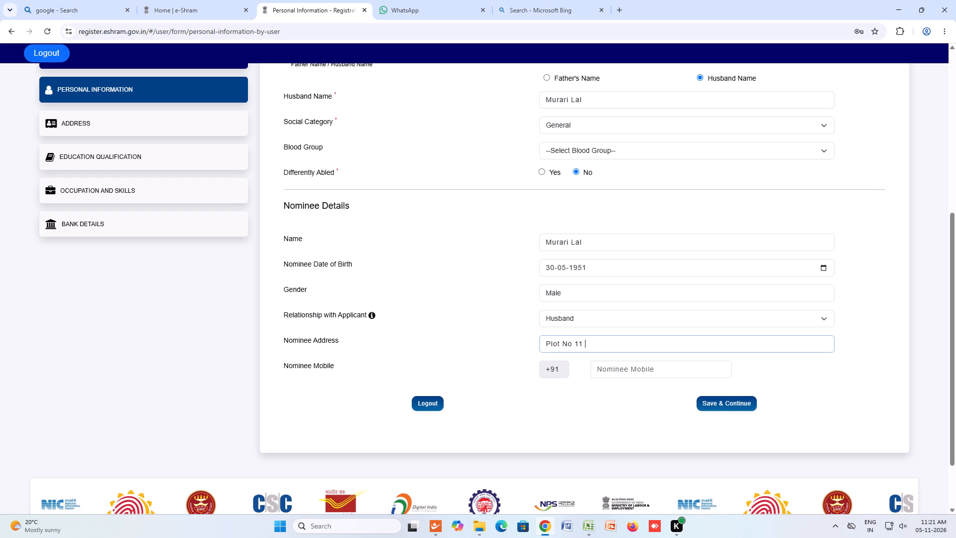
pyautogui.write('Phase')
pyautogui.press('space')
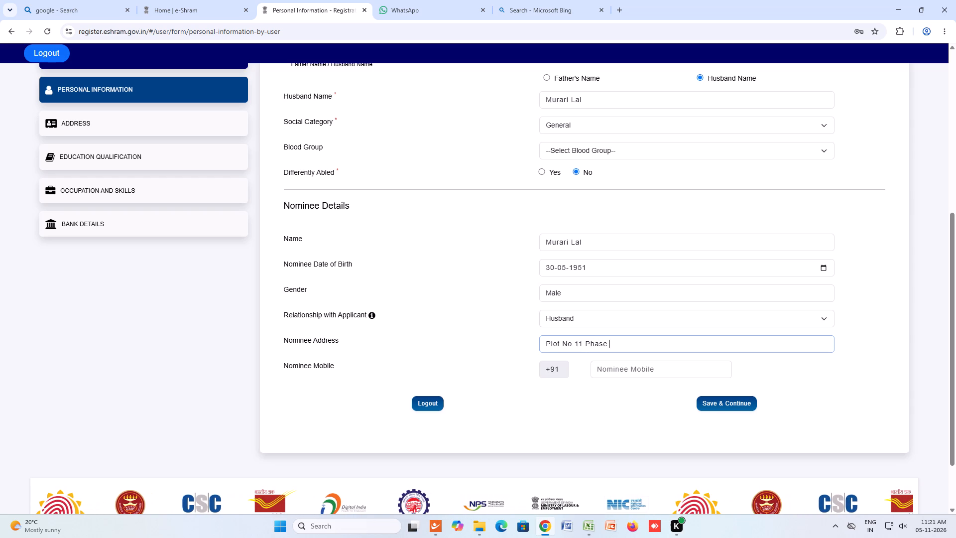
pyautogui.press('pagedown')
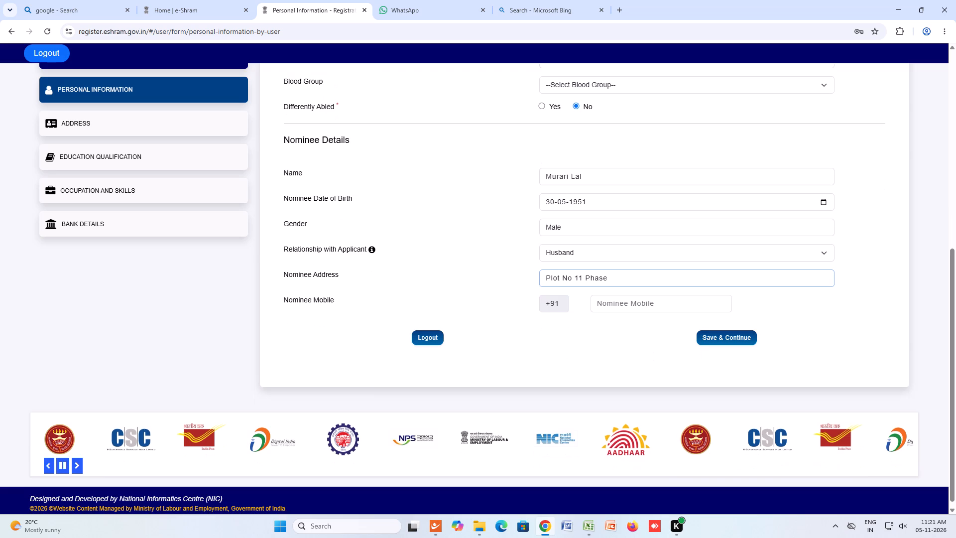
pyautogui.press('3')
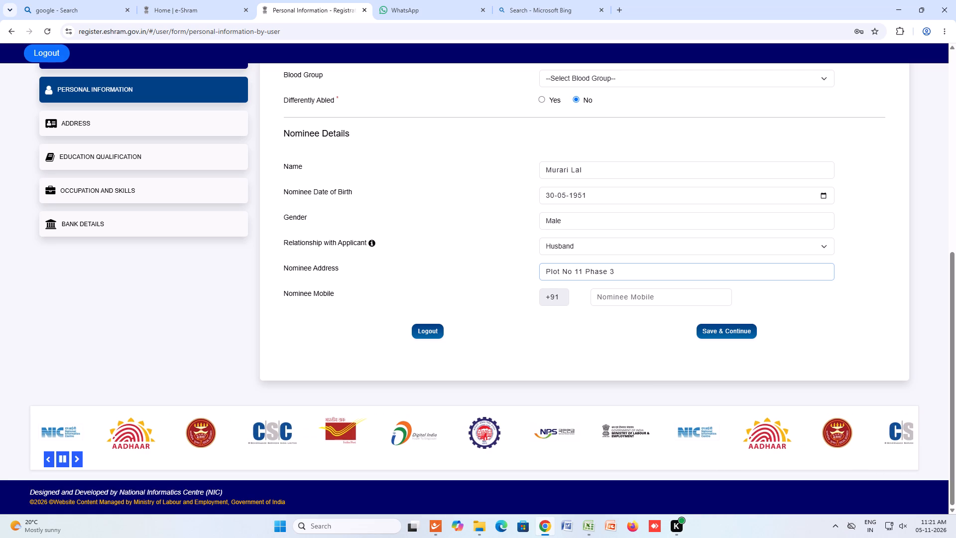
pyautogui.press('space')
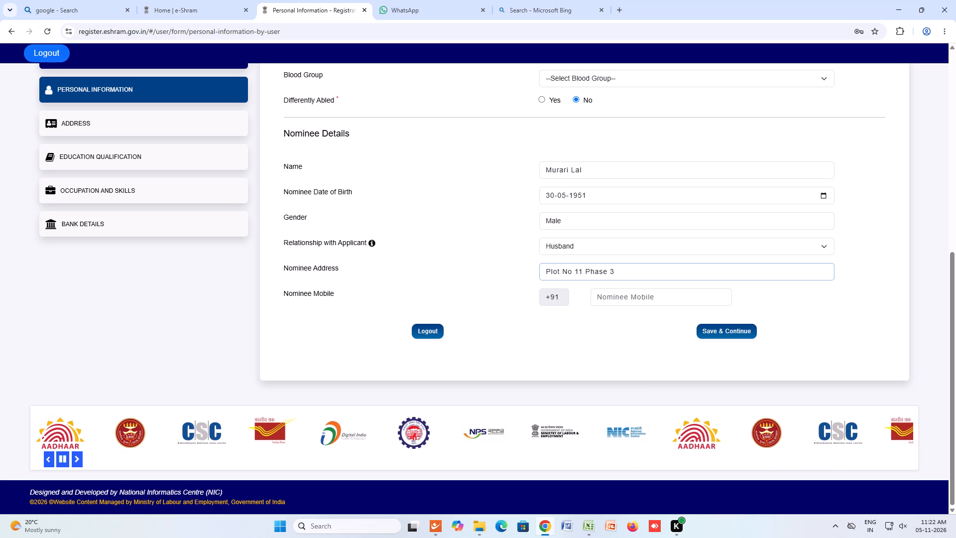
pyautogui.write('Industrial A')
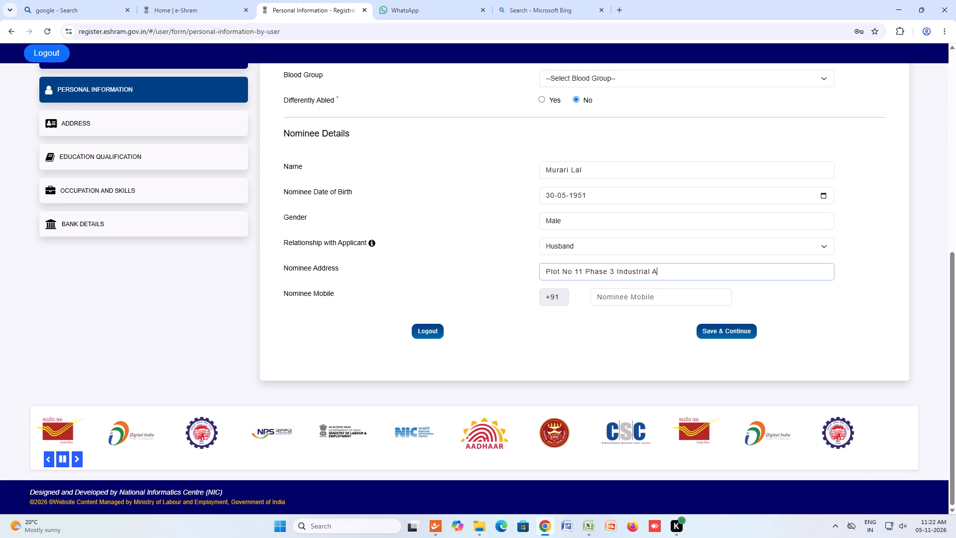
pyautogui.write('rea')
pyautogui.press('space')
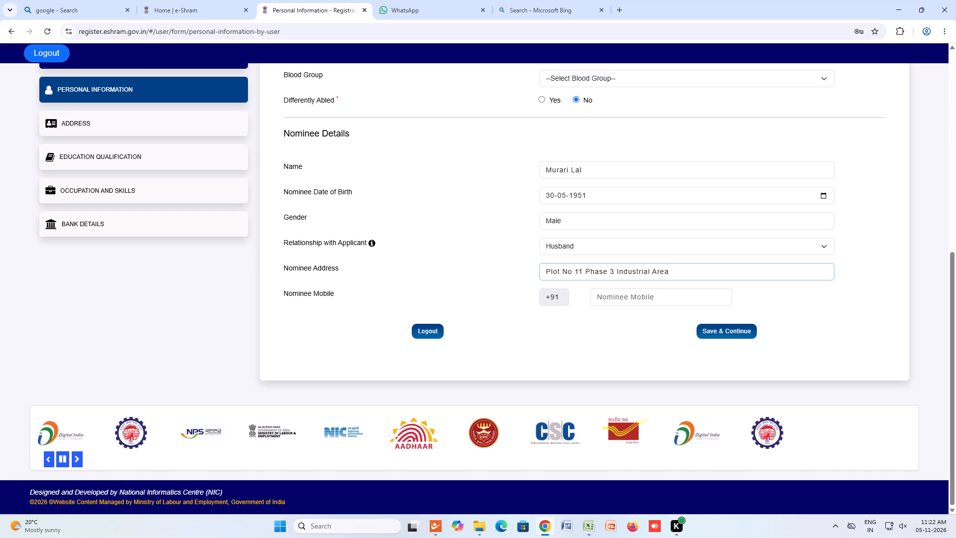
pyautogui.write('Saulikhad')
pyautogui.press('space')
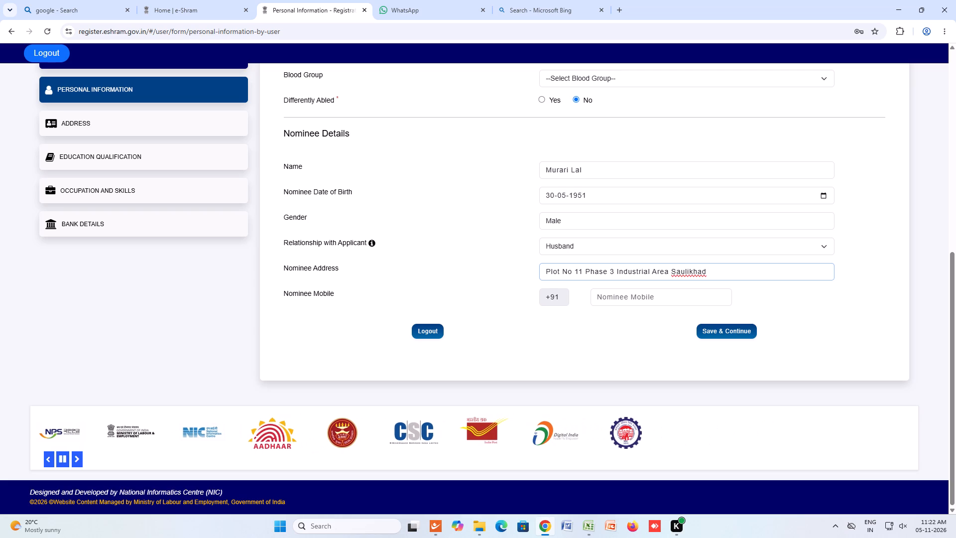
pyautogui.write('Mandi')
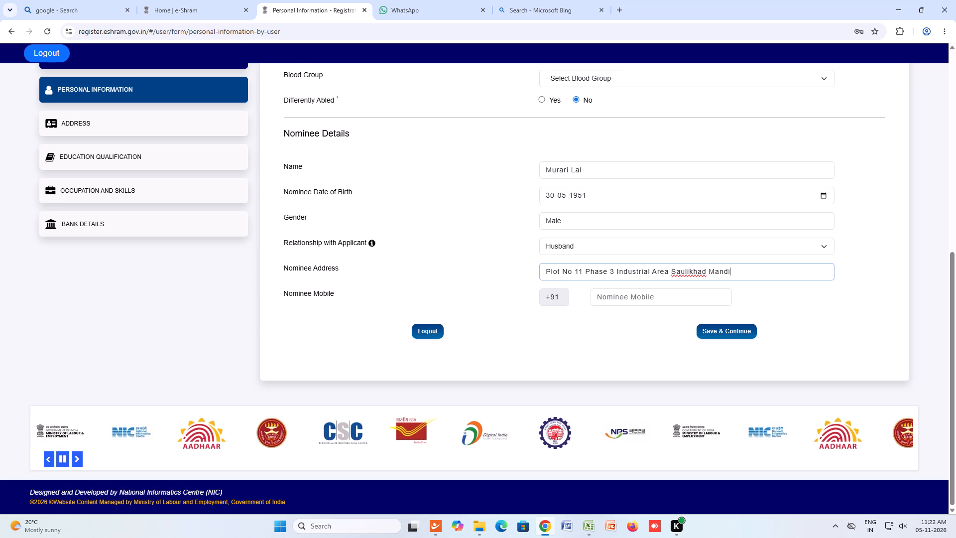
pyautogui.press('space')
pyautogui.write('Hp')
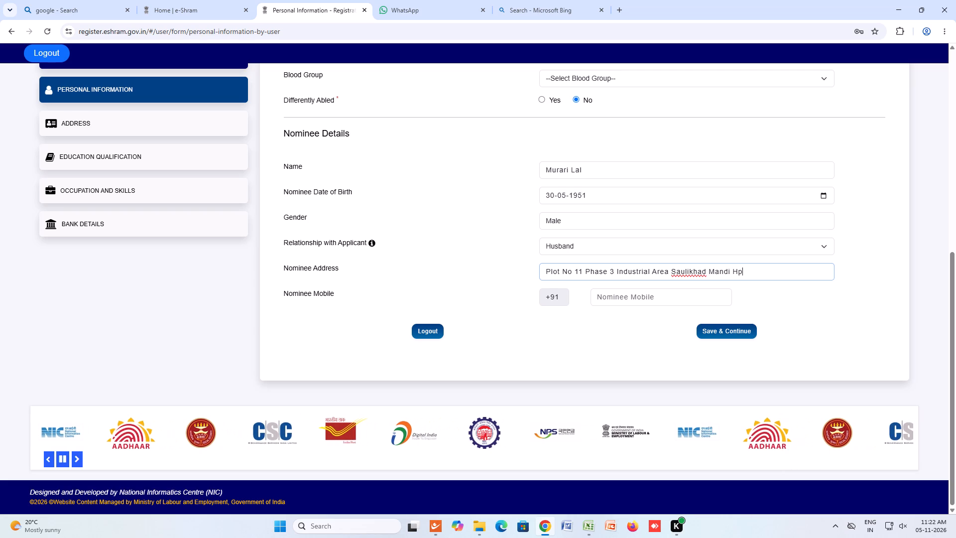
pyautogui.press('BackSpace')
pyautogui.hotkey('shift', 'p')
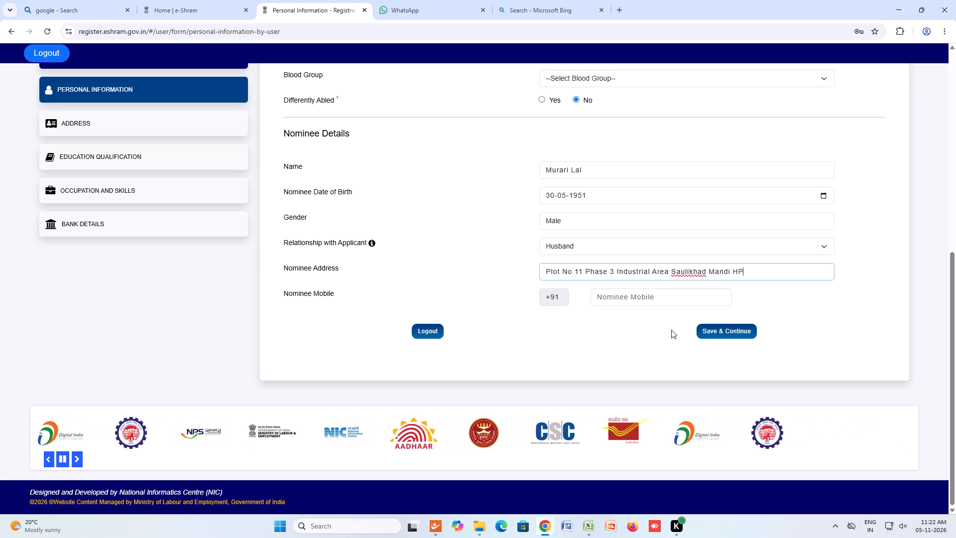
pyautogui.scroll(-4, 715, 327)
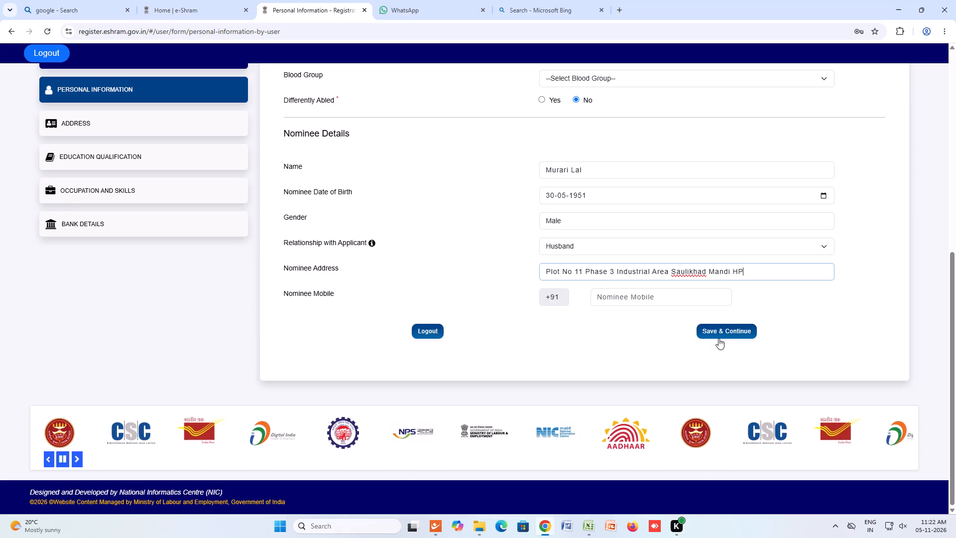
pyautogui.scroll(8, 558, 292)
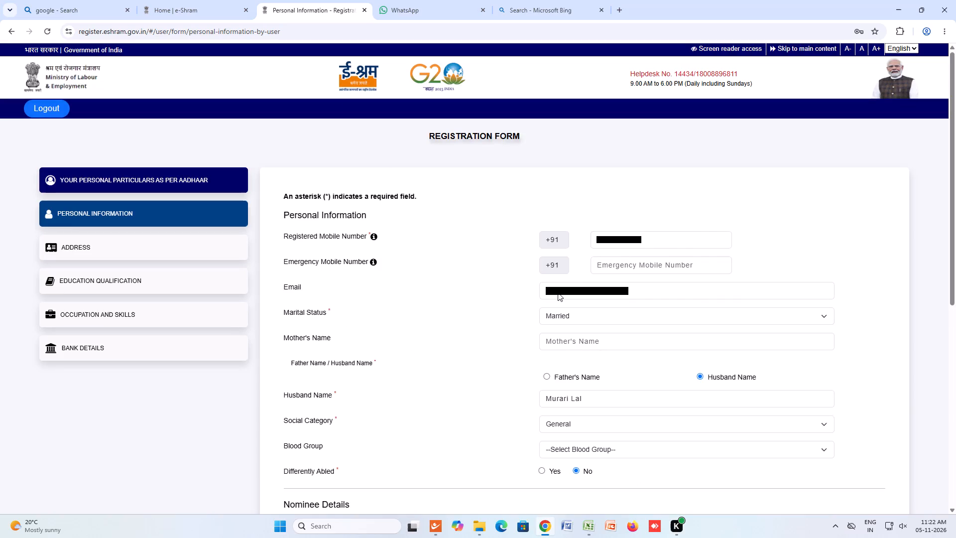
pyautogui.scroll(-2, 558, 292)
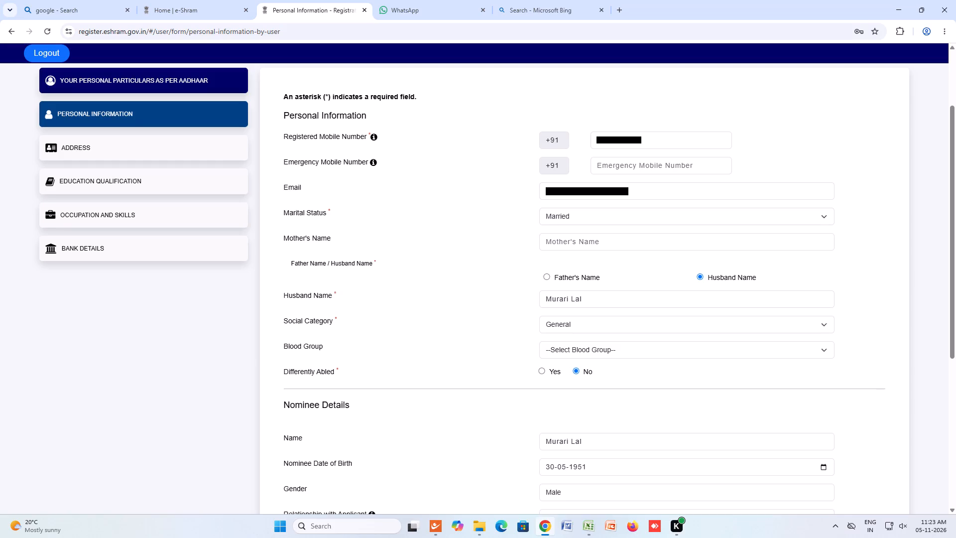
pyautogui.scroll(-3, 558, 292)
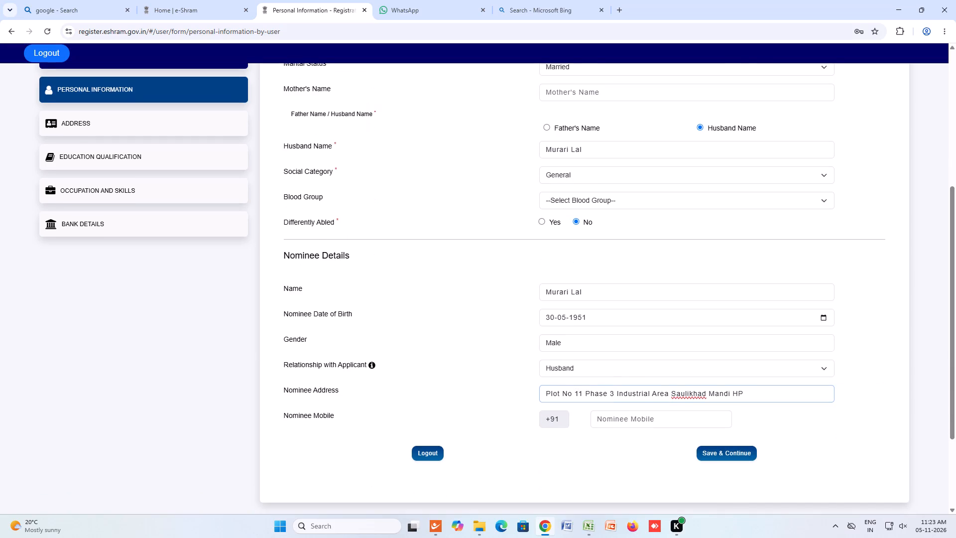
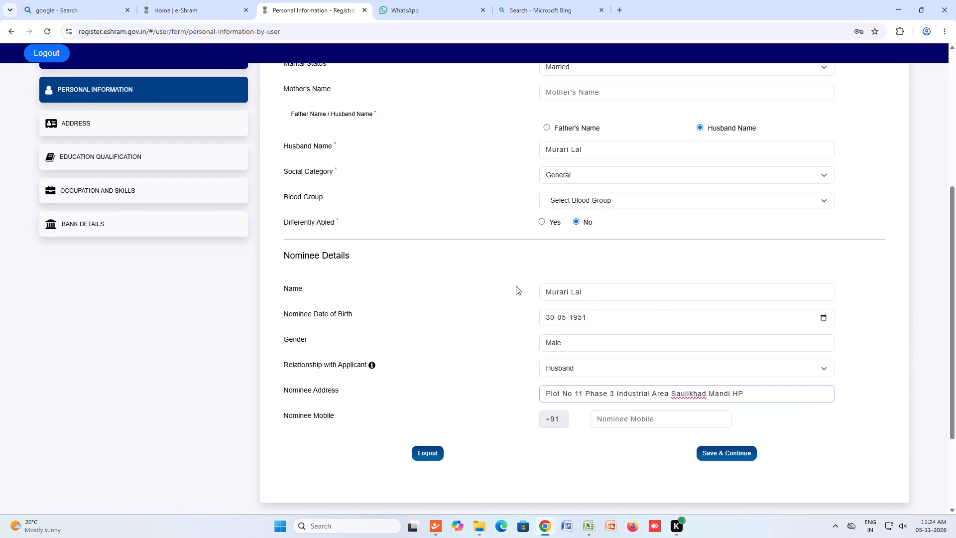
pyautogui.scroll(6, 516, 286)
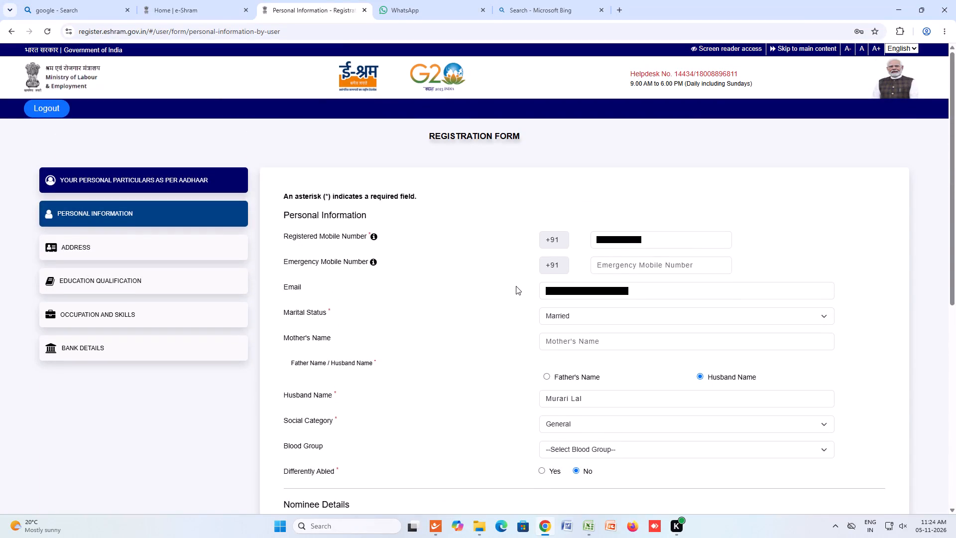
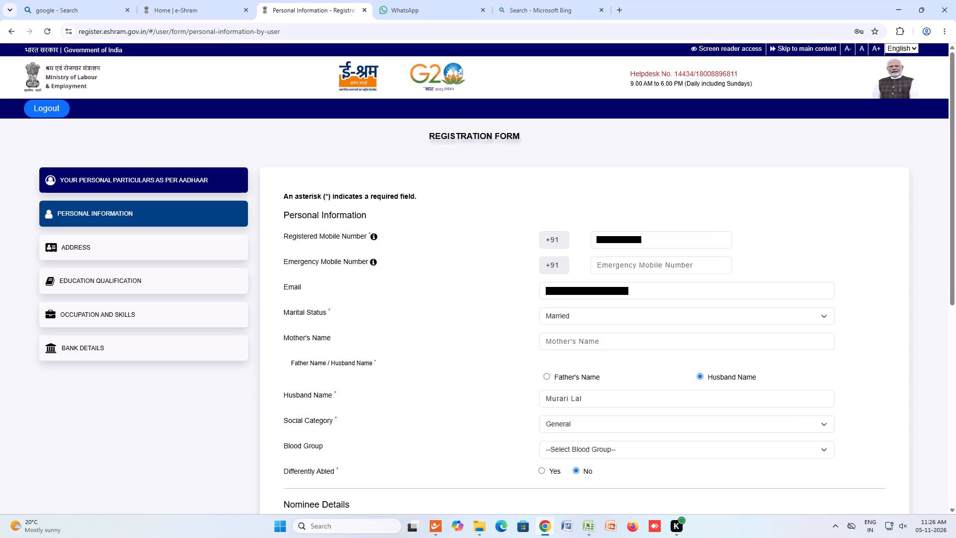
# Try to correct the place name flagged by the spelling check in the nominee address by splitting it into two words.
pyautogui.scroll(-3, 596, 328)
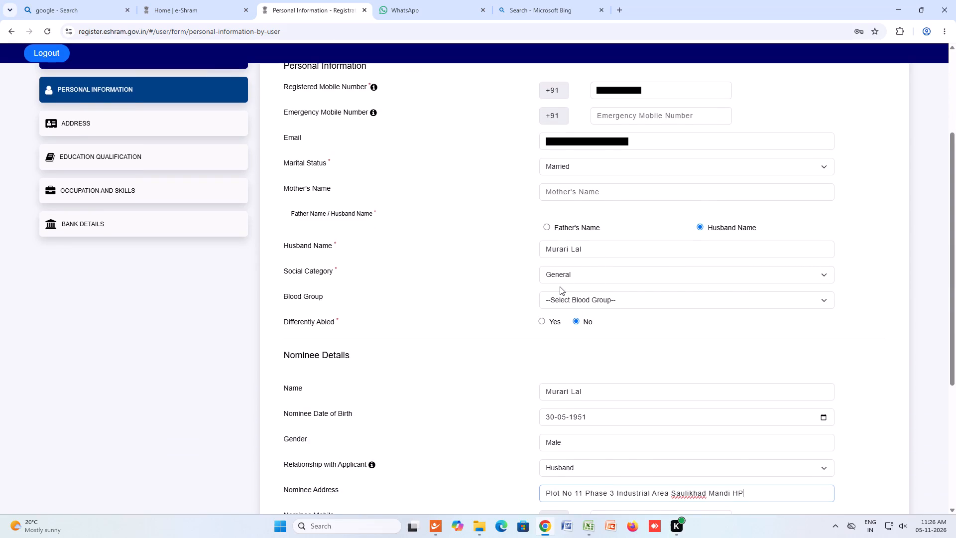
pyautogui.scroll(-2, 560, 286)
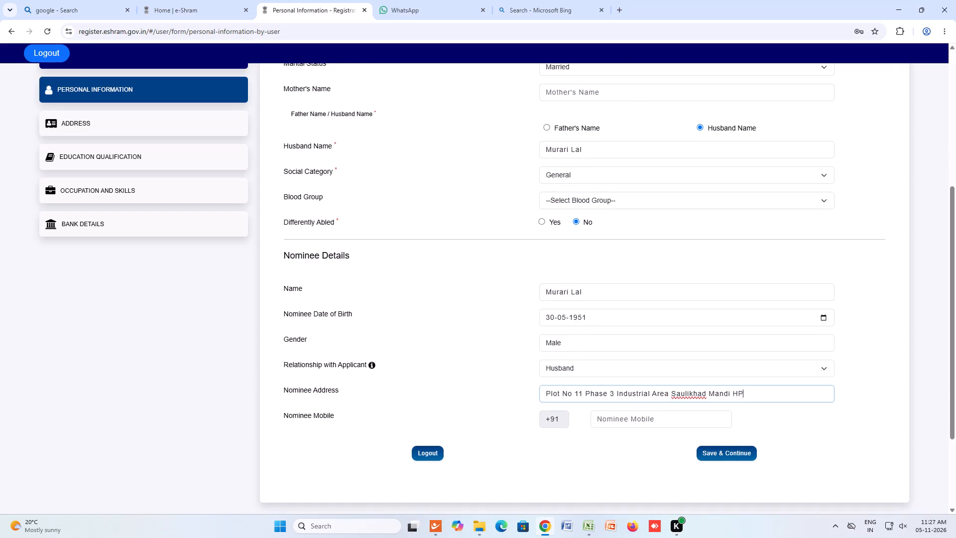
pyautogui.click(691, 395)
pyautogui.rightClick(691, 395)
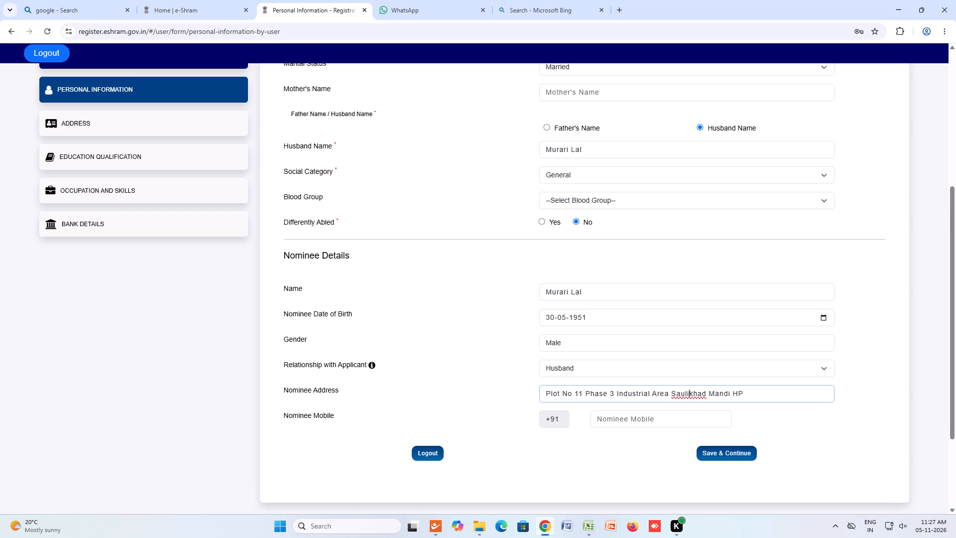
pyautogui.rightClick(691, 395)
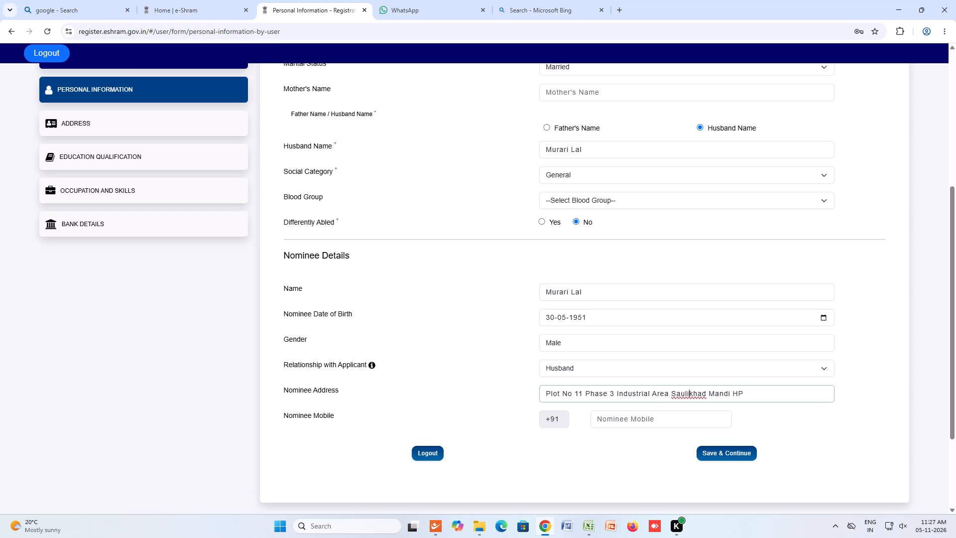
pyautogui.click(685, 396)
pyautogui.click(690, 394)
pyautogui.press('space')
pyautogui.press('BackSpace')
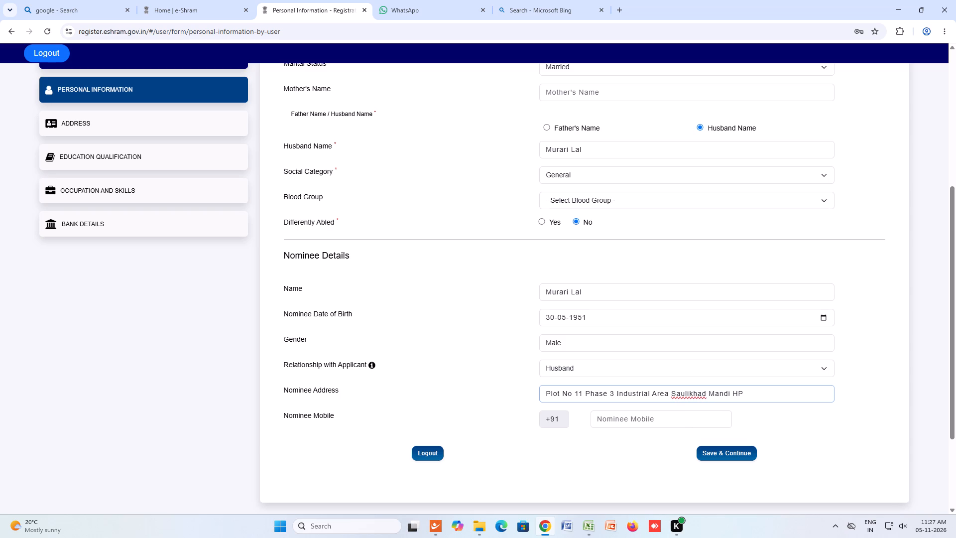
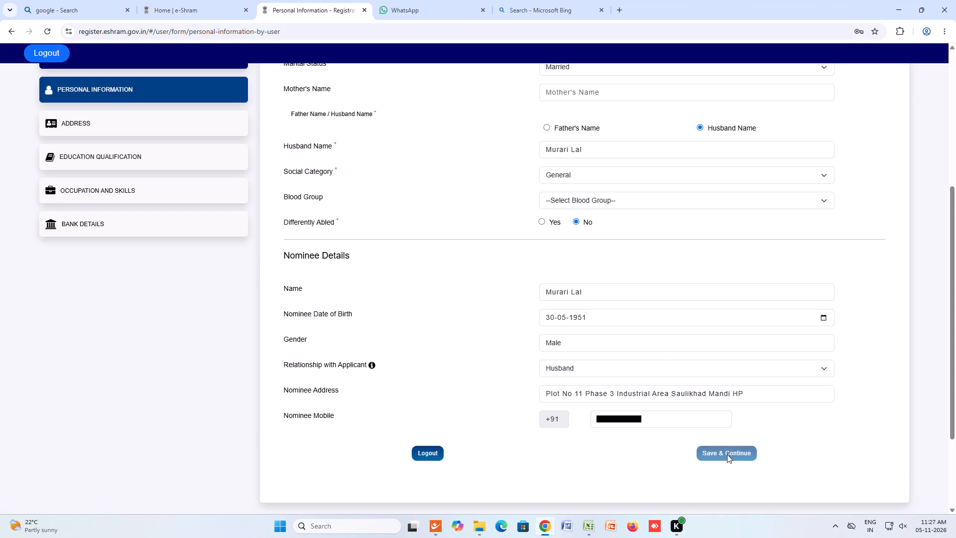
# Save the personal information and continue to the Address section.
pyautogui.click(454, 347)
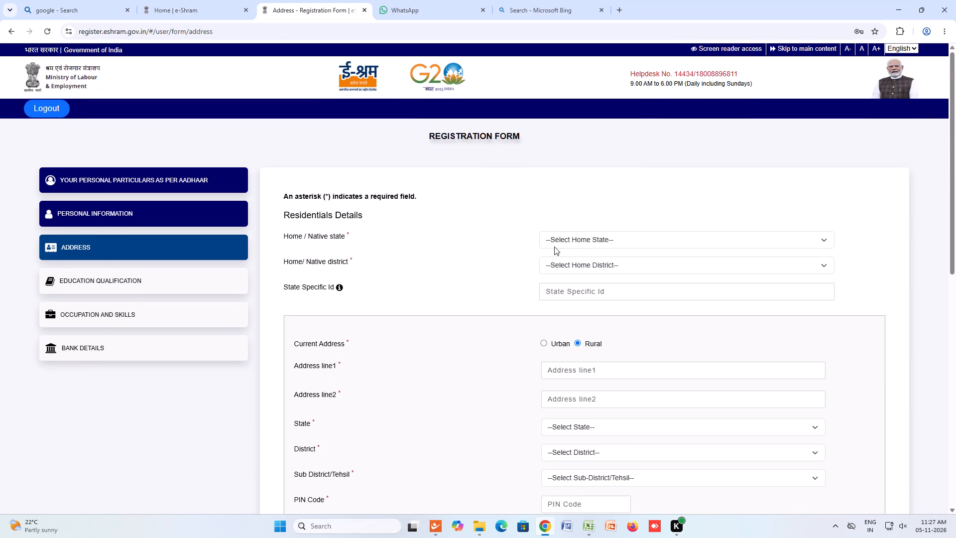
# Set the home state to Himachal Pradesh and the home district to Mandi, and fill in the State Specific Id.
pyautogui.click(584, 244)
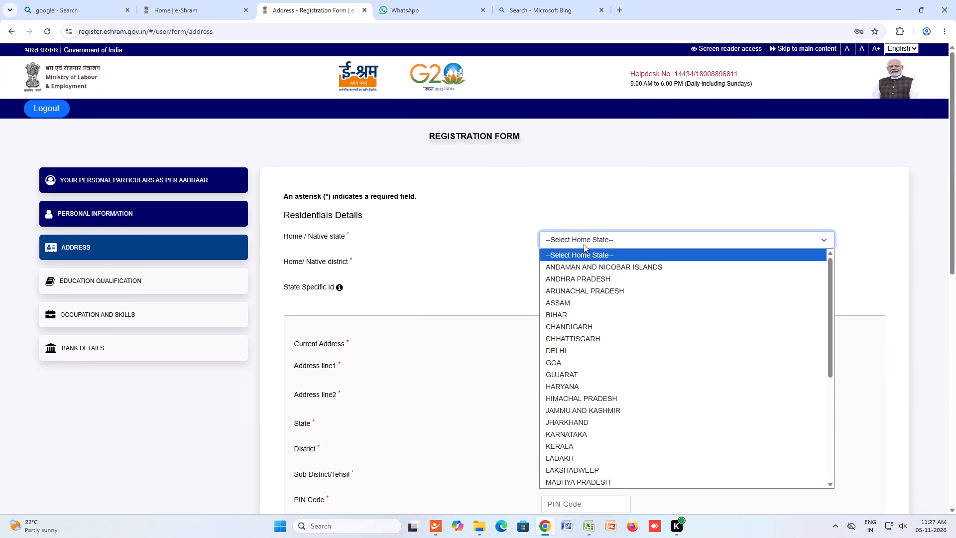
pyautogui.click(595, 399)
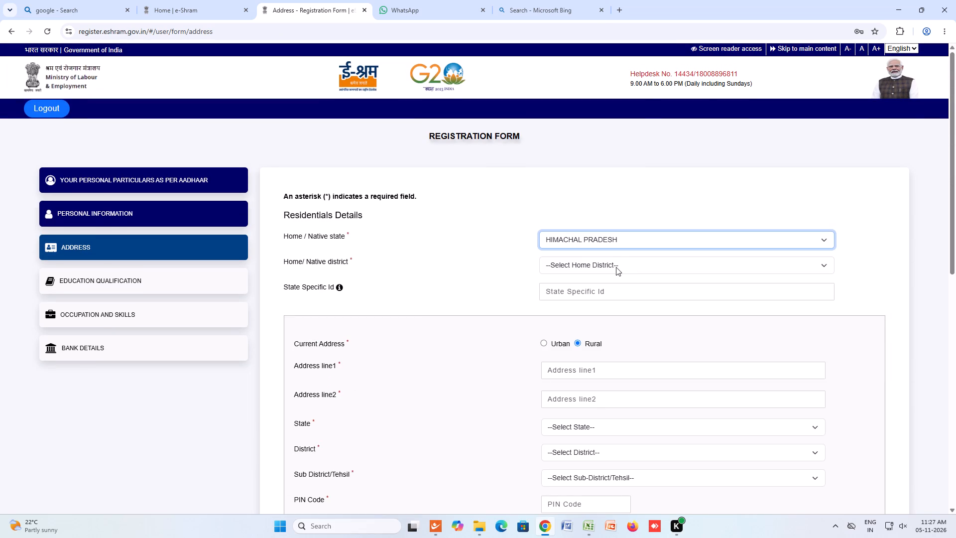
pyautogui.click(616, 267)
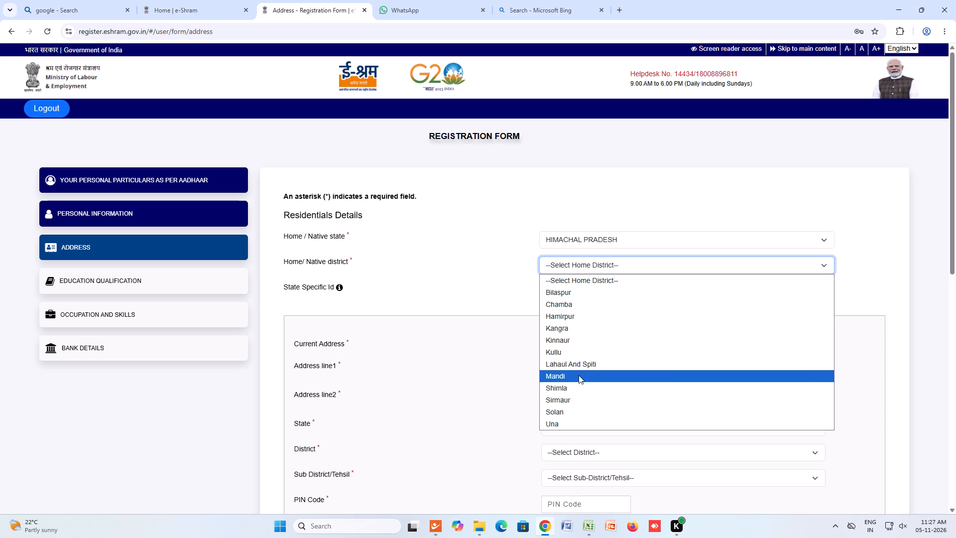
pyautogui.click(579, 375)
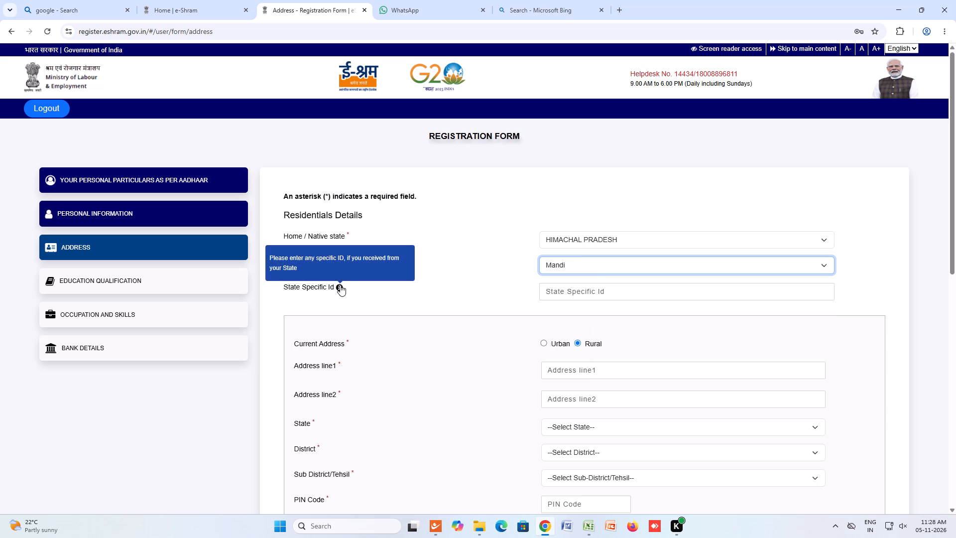
pyautogui.click(608, 296)
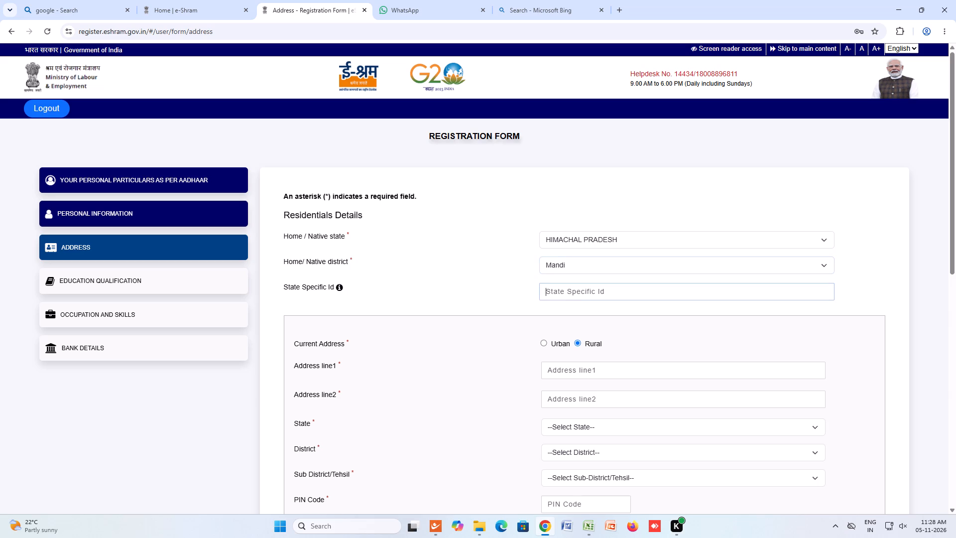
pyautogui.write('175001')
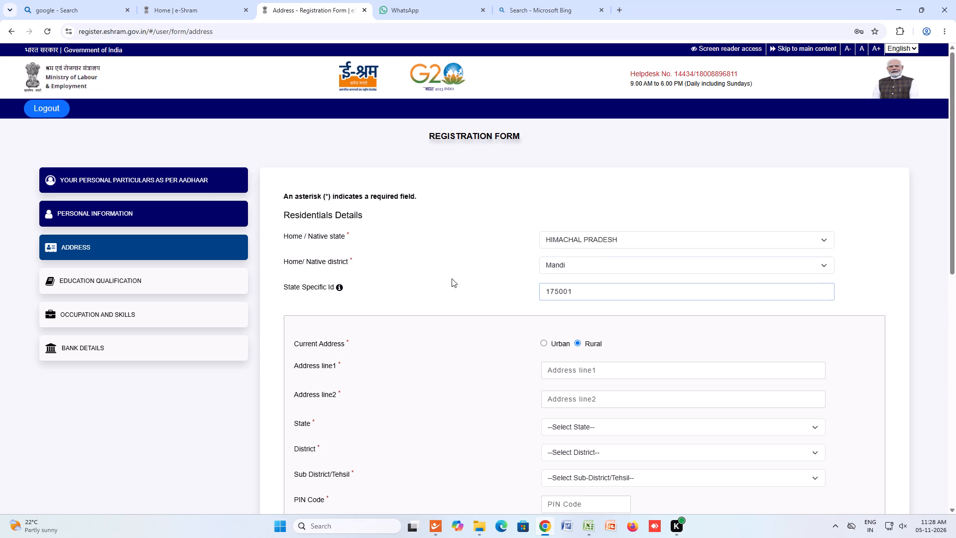
pyautogui.click(452, 278)
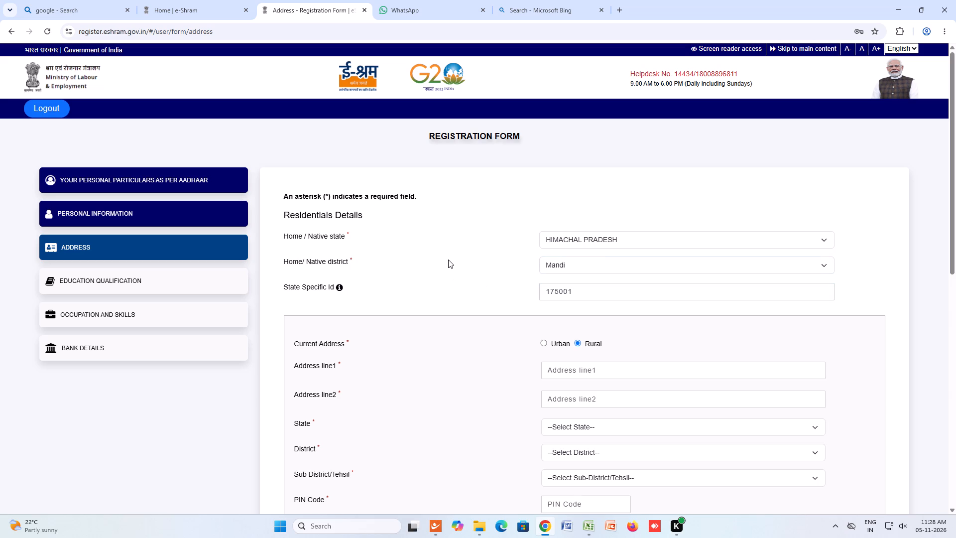
# Set the current address's state to Himachal Pradesh, with Mandi as both district and sub-district.
pyautogui.scroll(-4, 448, 260)
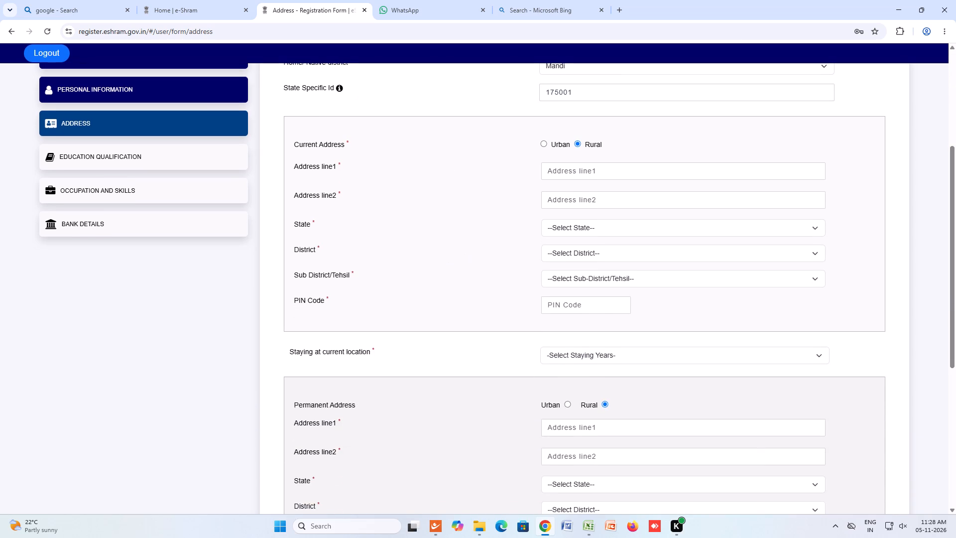
pyautogui.click(576, 225)
pyautogui.click(605, 388)
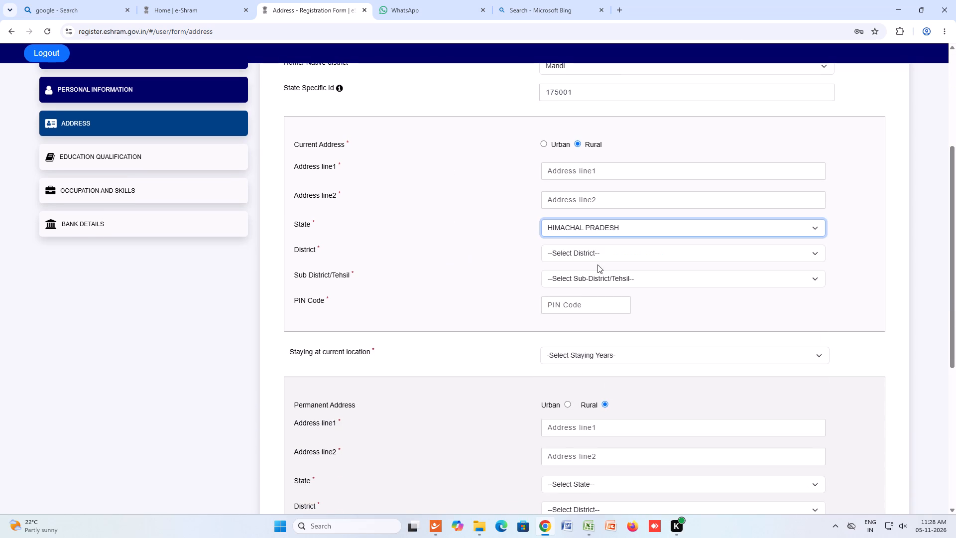
pyautogui.click(584, 252)
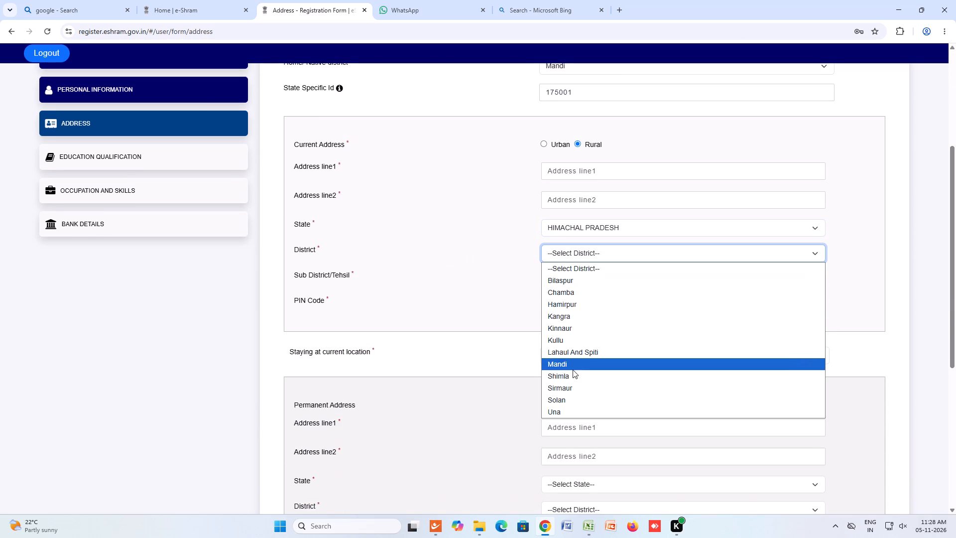
pyautogui.click(573, 370)
pyautogui.click(582, 276)
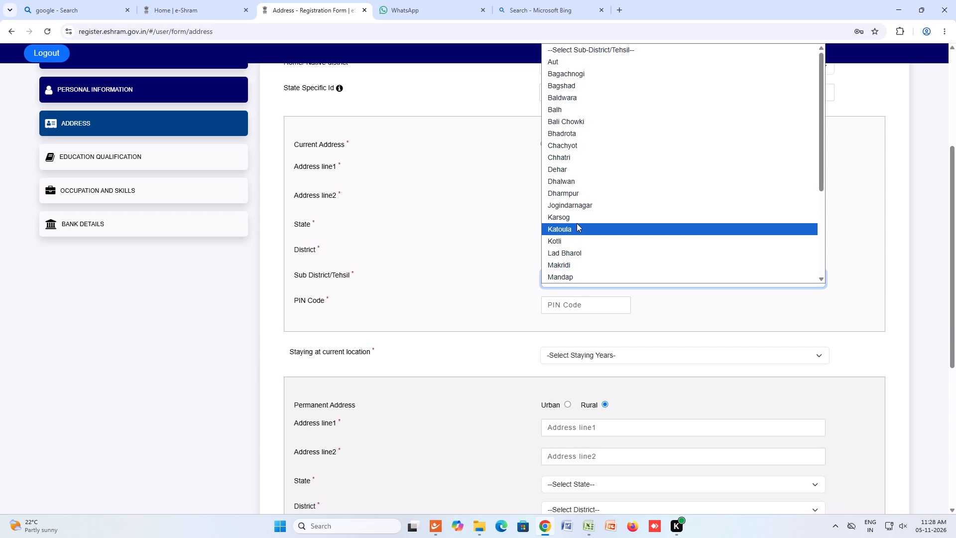
pyautogui.scroll(-3, 573, 263)
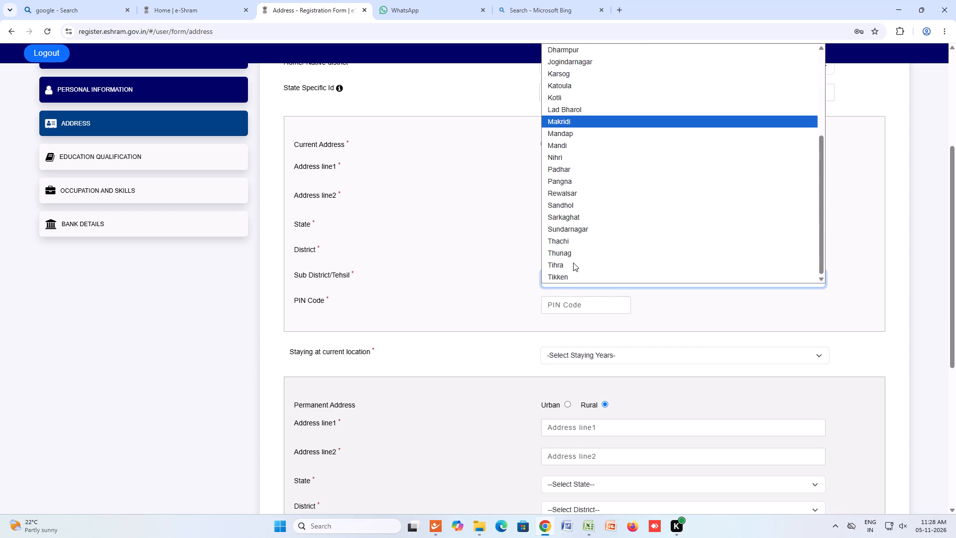
pyautogui.click(569, 141)
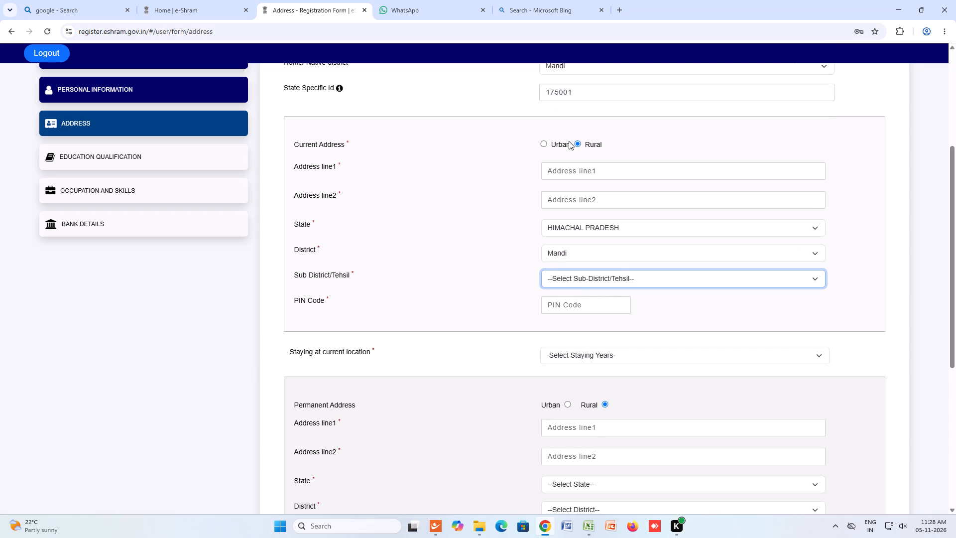
# Look through the village list of the current address for the applicant's village.
pyautogui.click(588, 308)
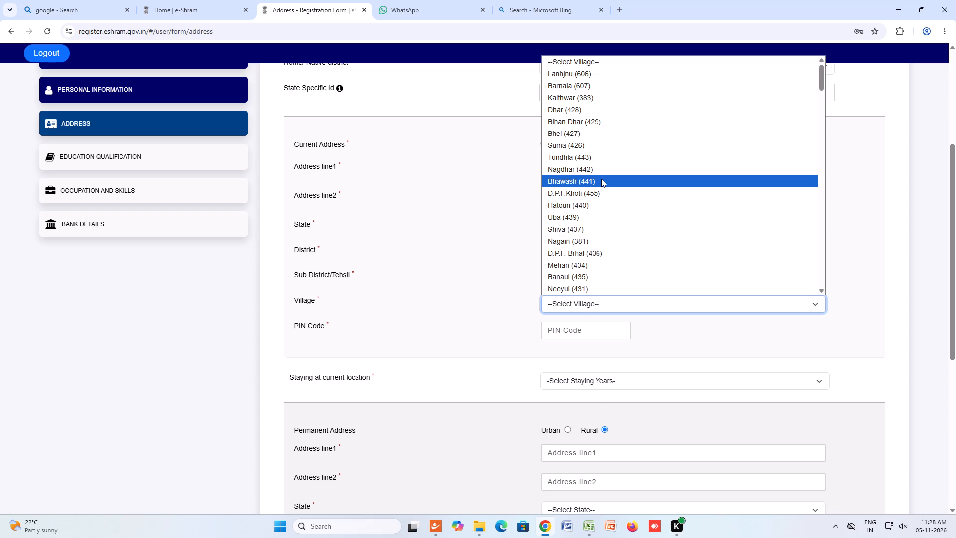
pyautogui.scroll(-1, 601, 179)
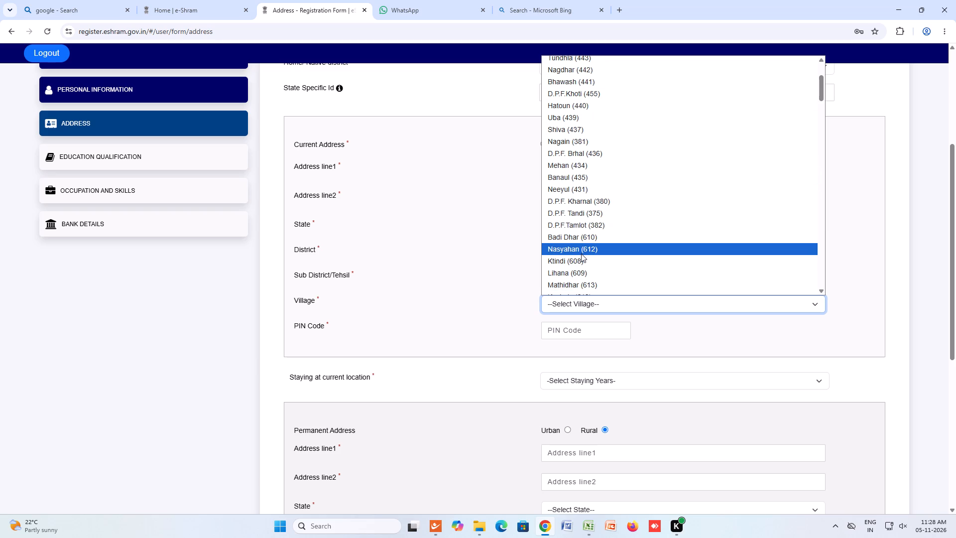
pyautogui.scroll(-2, 581, 254)
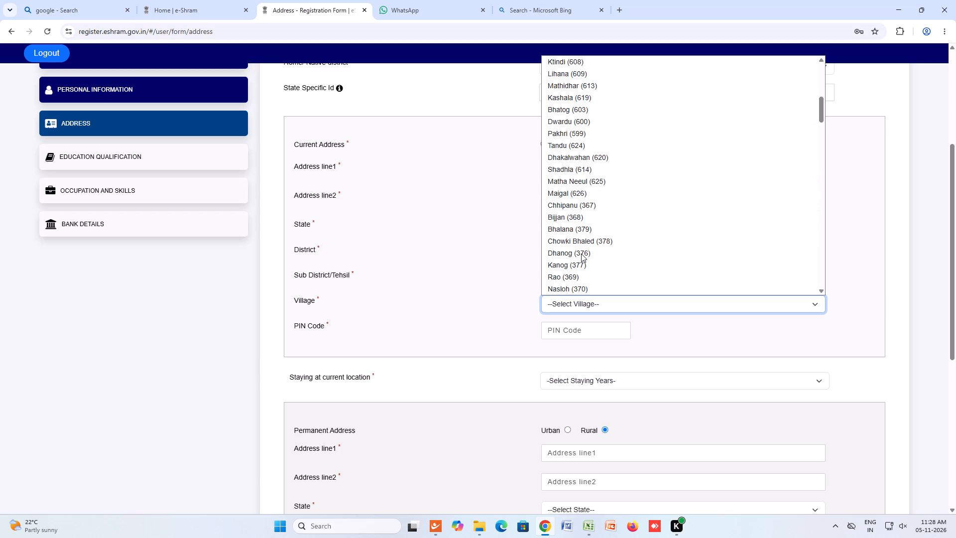
pyautogui.scroll(-1, 581, 254)
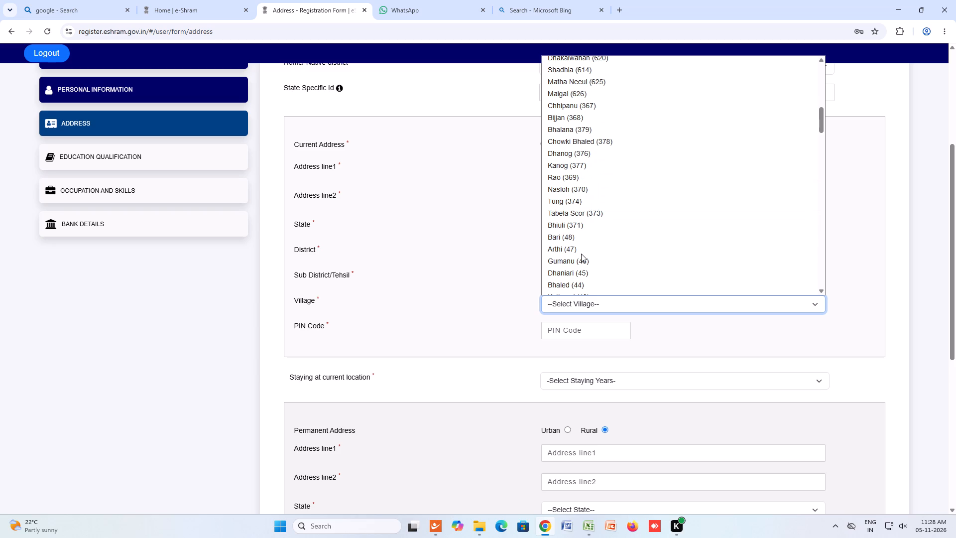
pyautogui.scroll(-1, 581, 254)
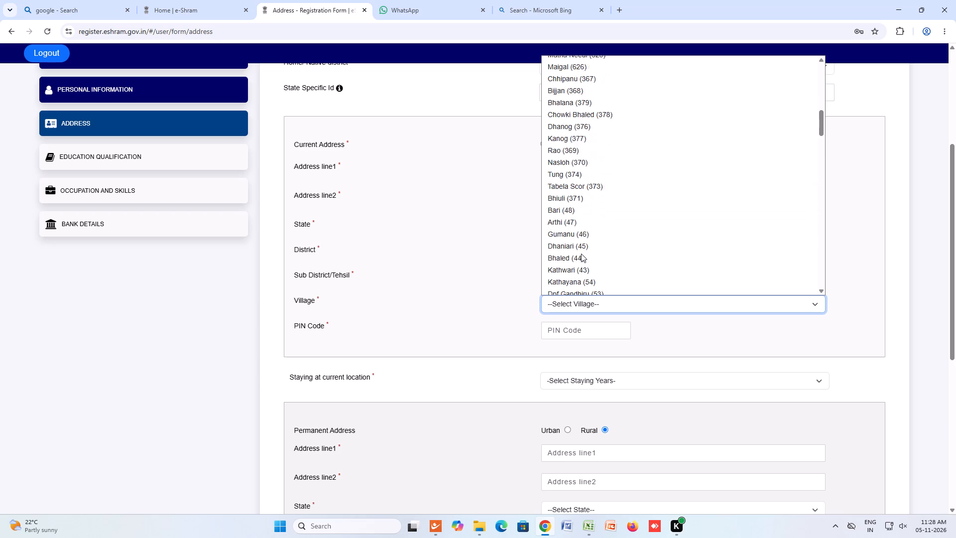
pyautogui.scroll(-1, 581, 254)
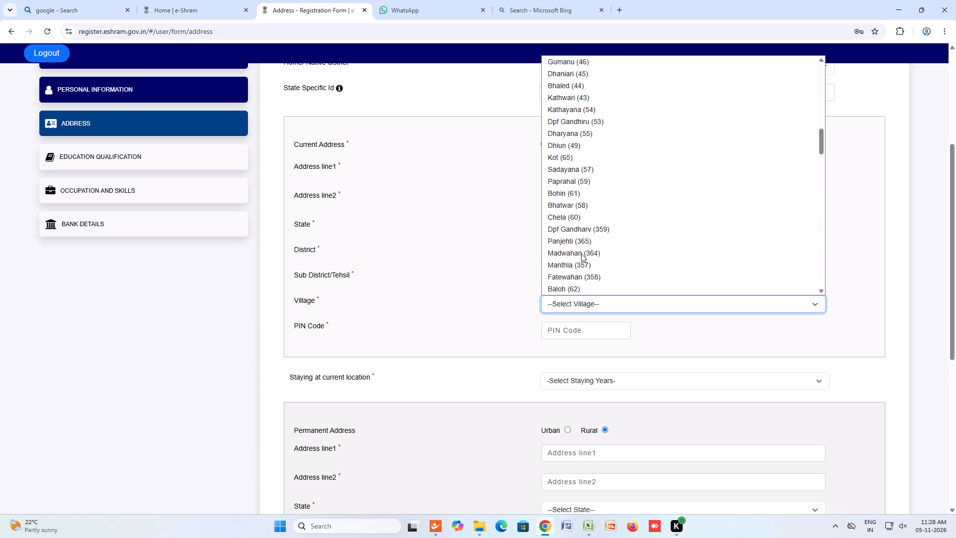
pyautogui.scroll(-1, 581, 254)
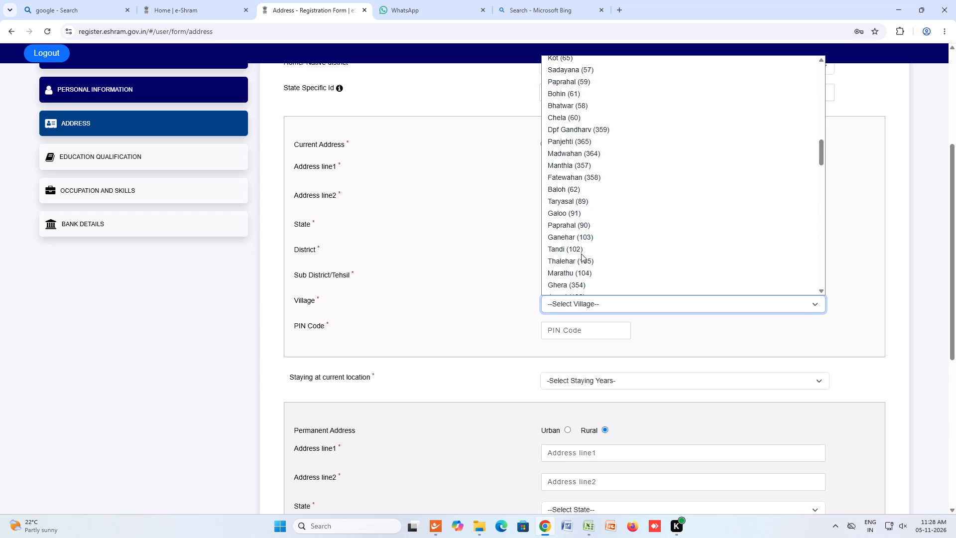
pyautogui.scroll(-1, 577, 274)
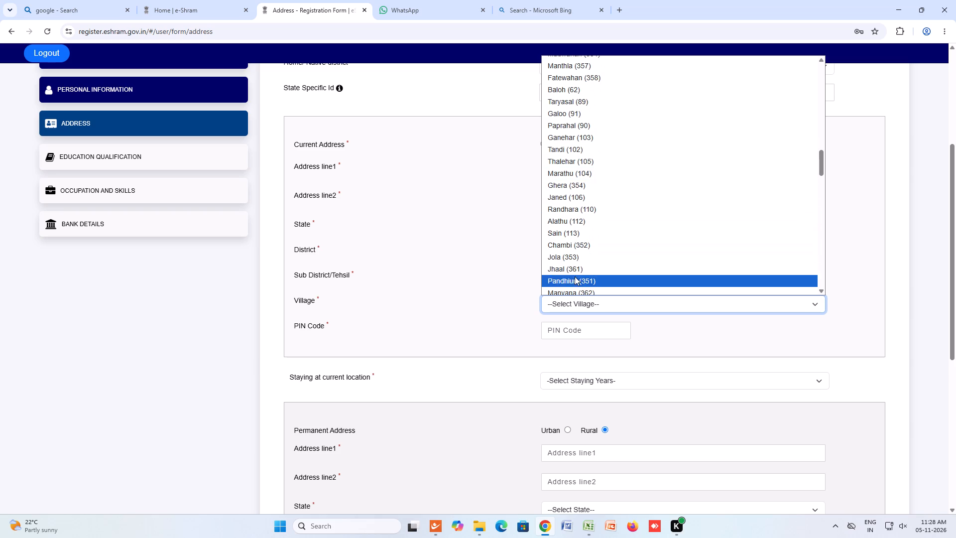
pyautogui.scroll(-2, 582, 252)
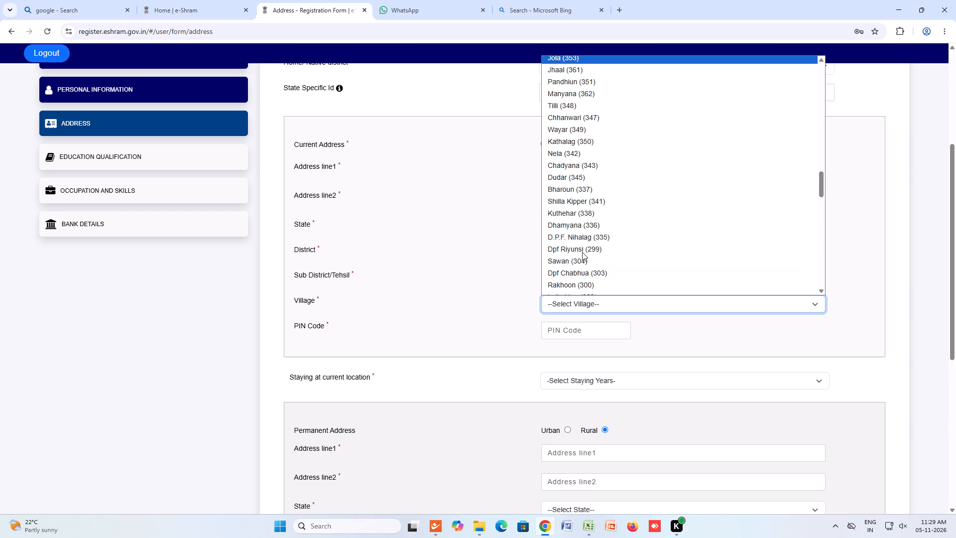
pyautogui.scroll(1, 614, 153)
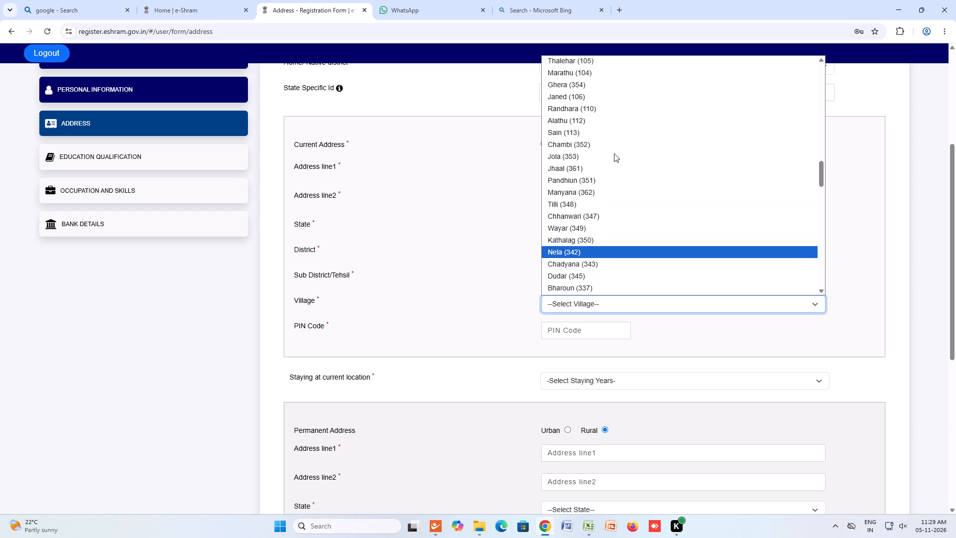
pyautogui.scroll(-2, 614, 153)
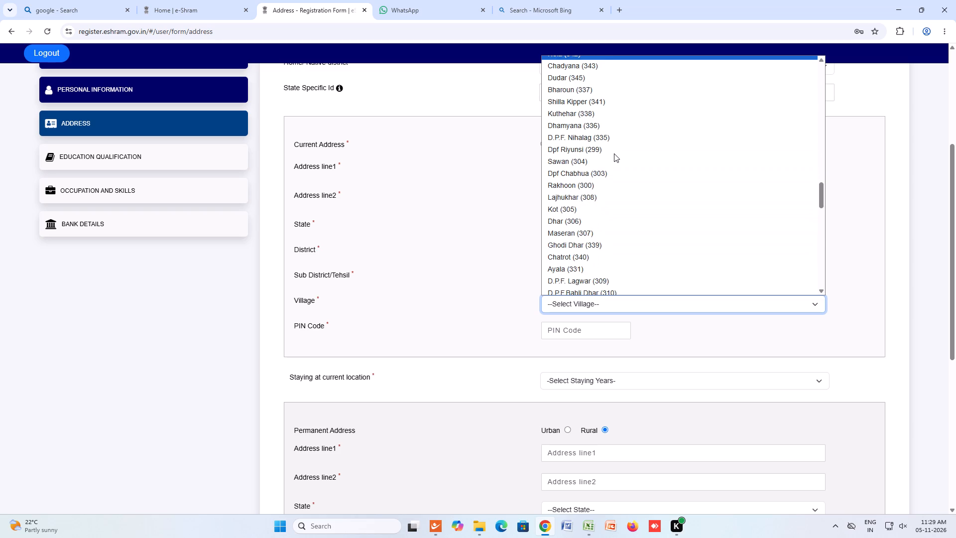
pyautogui.scroll(-3, 614, 153)
pyautogui.scroll(2, 614, 153)
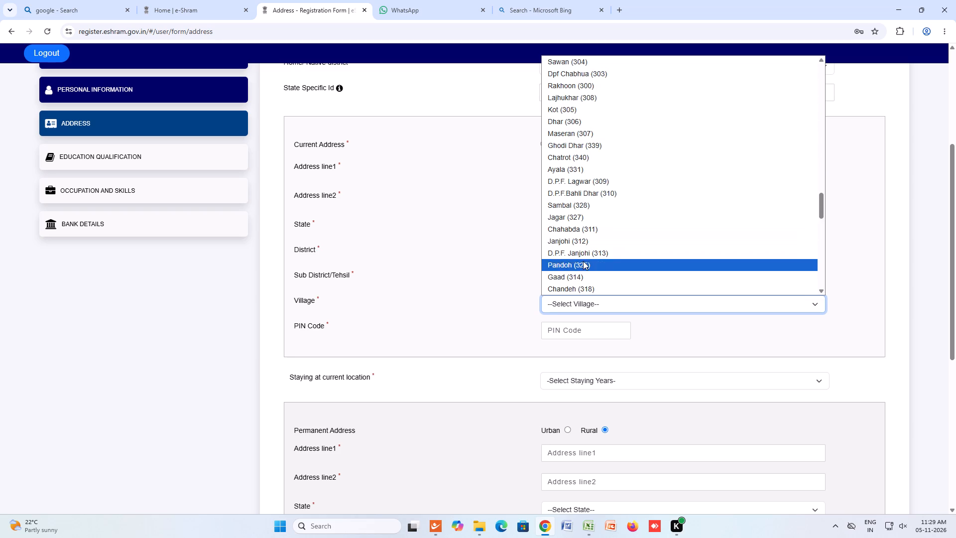
pyautogui.scroll(-3, 583, 261)
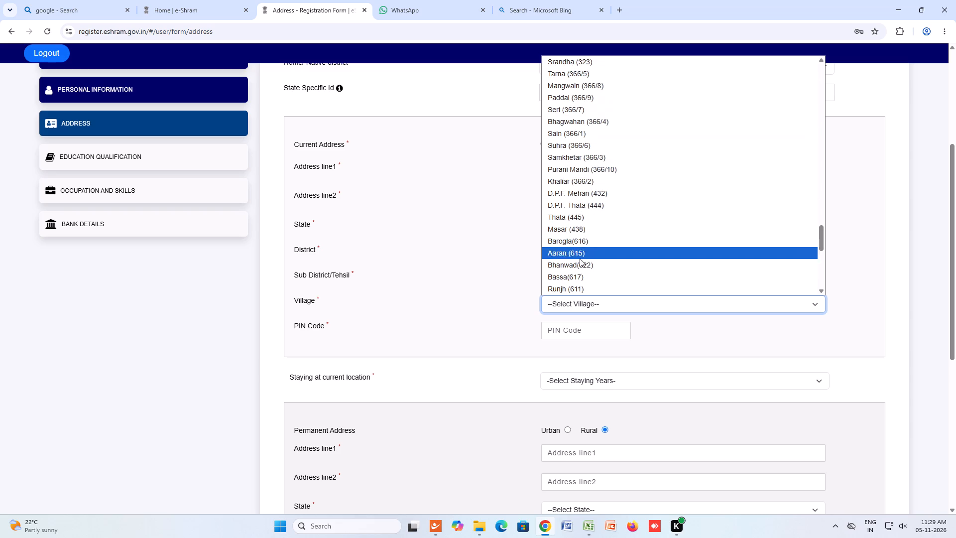
pyautogui.scroll(-1, 580, 267)
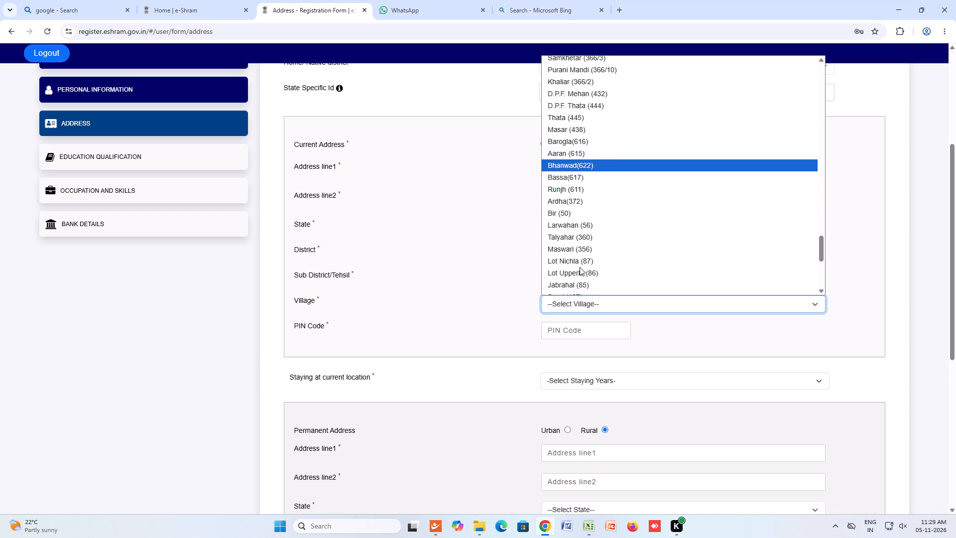
pyautogui.scroll(-1, 580, 267)
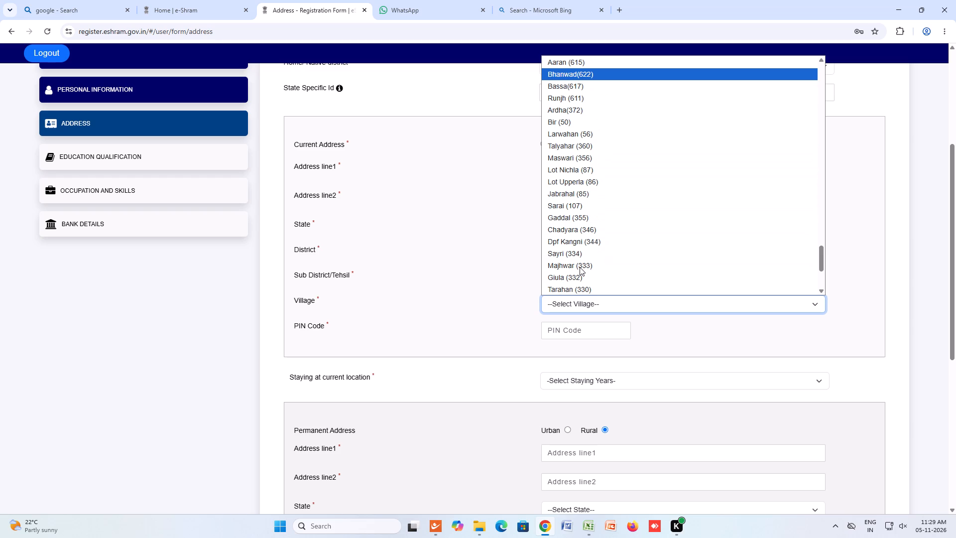
pyautogui.scroll(-1, 580, 267)
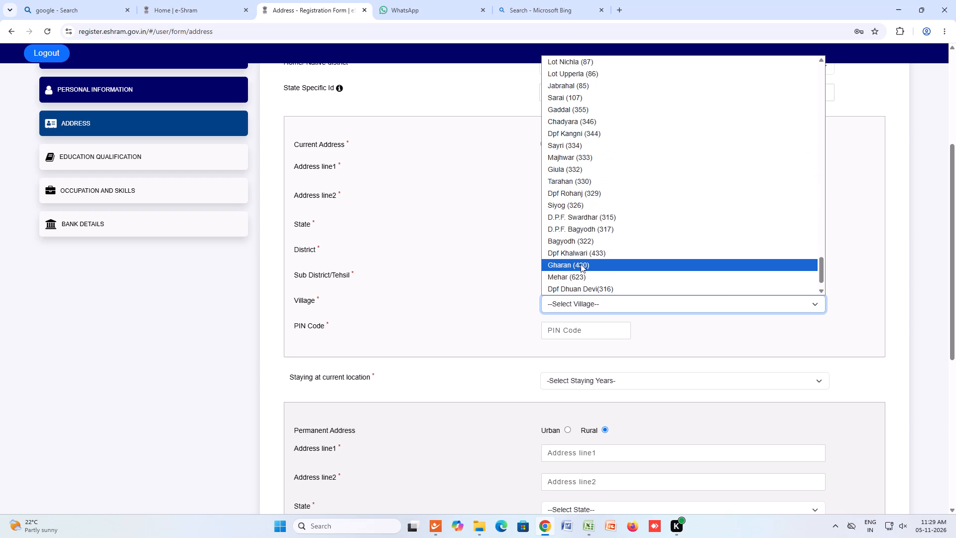
pyautogui.scroll(-2, 581, 264)
pyautogui.click(502, 252)
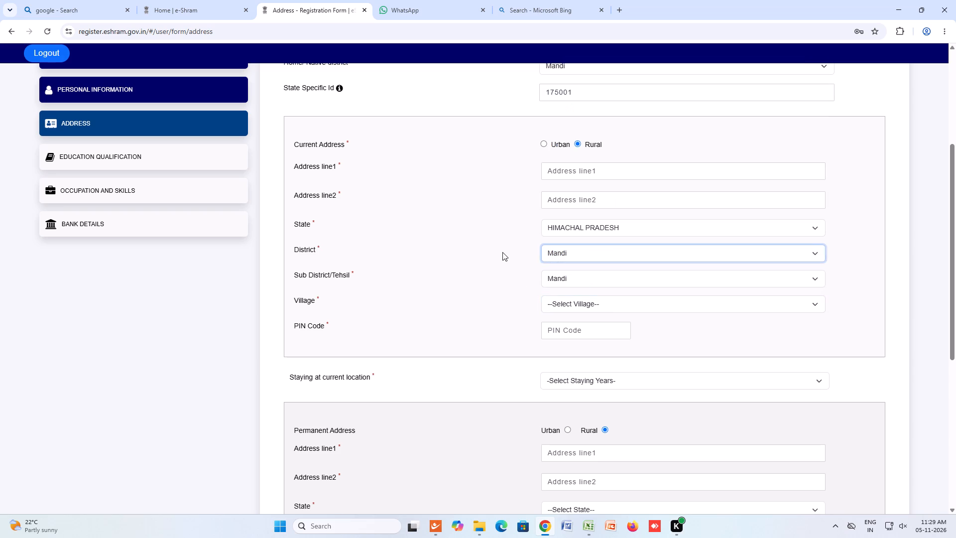
# Enter the current address's postal PIN code and set the stay at the current location to More than 25 years.
pyautogui.click(584, 330)
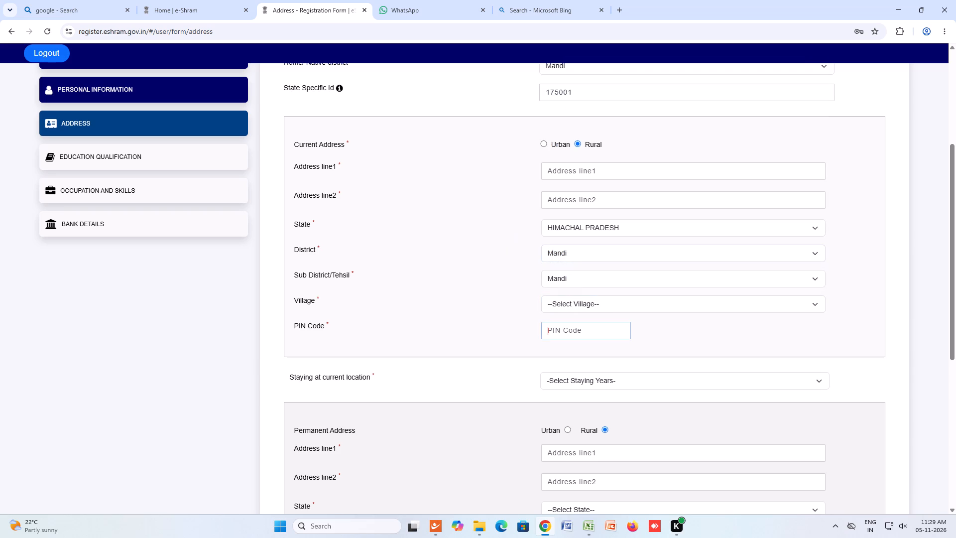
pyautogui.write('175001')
pyautogui.click(623, 384)
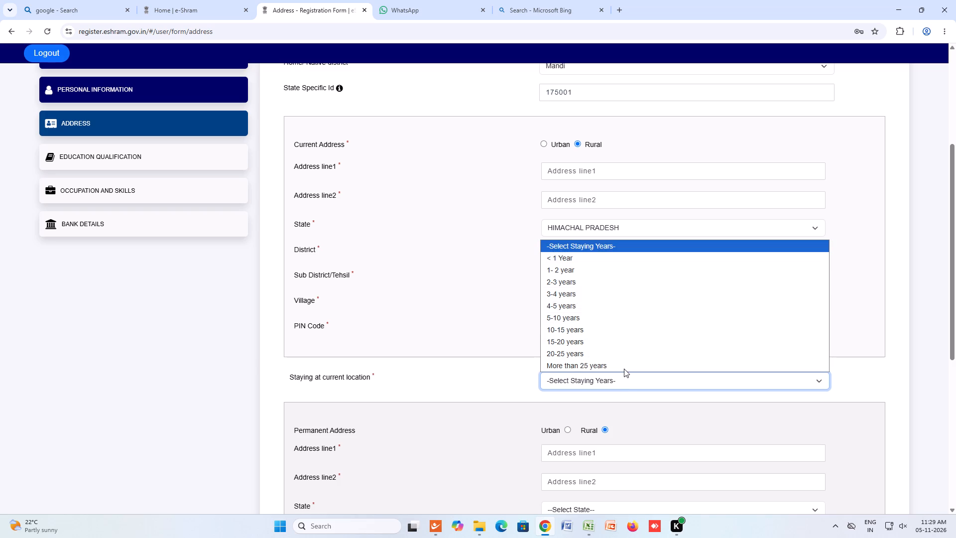
pyautogui.click(624, 369)
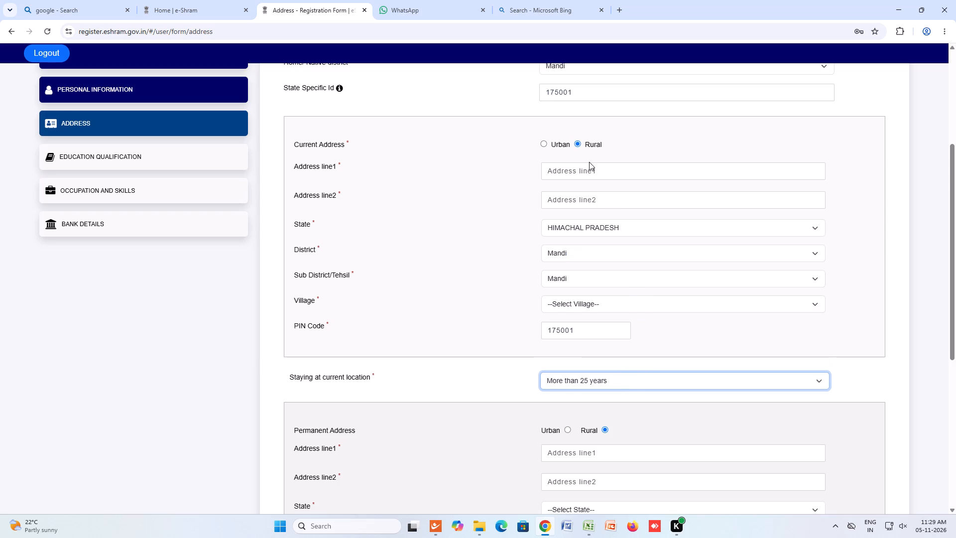
# Fill in address line 1 of the current address with the applicant's plot number, phase, industrial area, town and state.
pyautogui.click(595, 171)
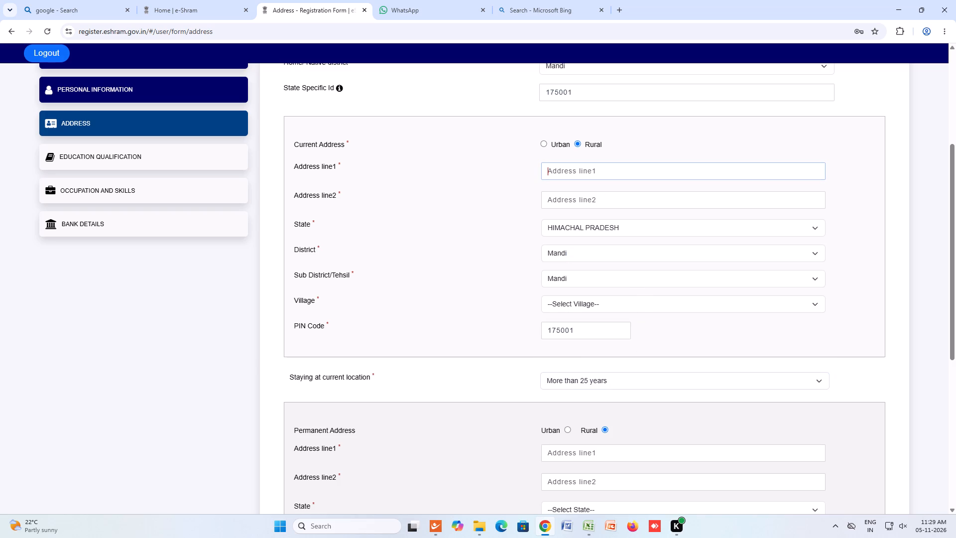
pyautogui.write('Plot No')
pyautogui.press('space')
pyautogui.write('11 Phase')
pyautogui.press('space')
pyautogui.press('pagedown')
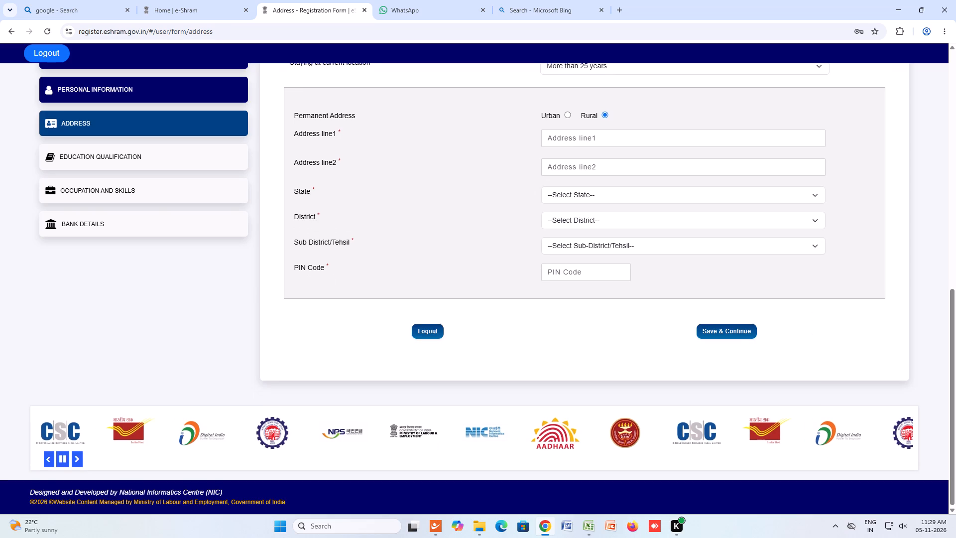
pyautogui.scroll(5, 595, 171)
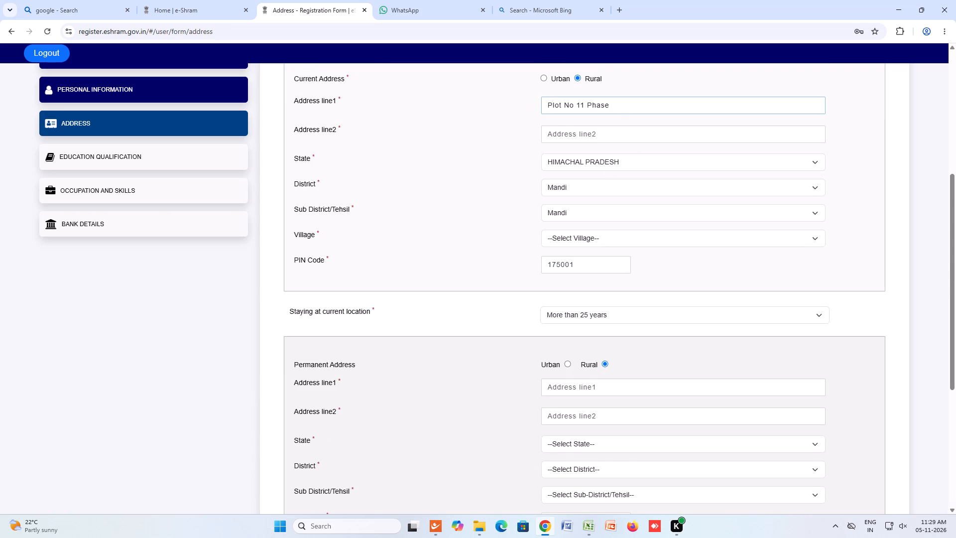
pyautogui.click(618, 109)
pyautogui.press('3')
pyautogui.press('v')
pyautogui.press('BackSpace')
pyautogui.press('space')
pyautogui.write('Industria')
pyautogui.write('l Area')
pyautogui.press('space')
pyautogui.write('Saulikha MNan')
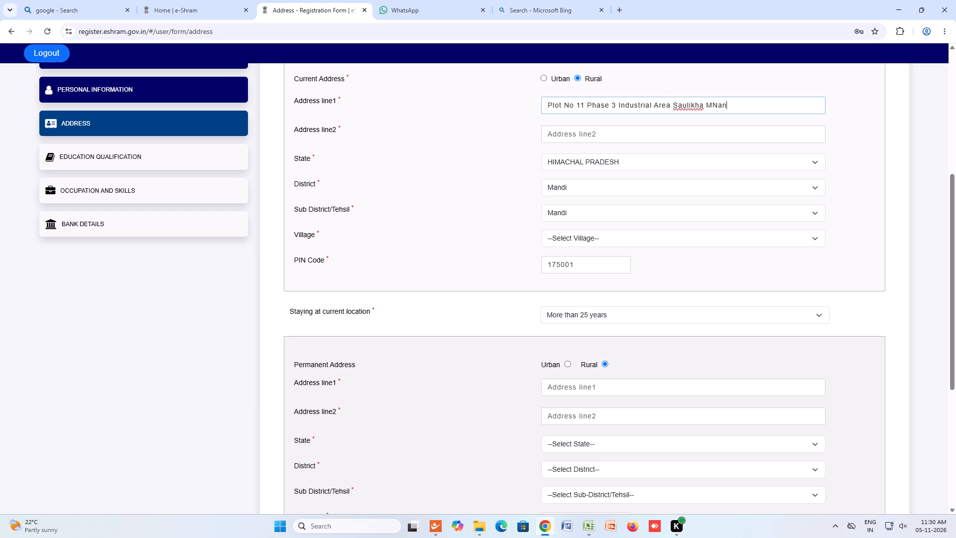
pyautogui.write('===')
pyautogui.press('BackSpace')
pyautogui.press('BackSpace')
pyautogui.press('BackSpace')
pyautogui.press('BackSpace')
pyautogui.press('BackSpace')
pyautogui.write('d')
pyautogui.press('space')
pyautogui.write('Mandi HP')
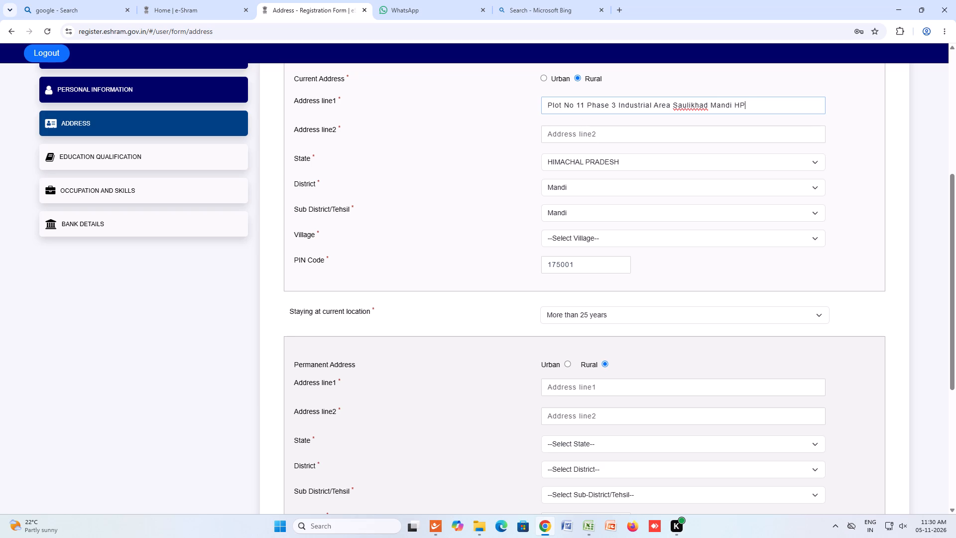
pyautogui.click(622, 129)
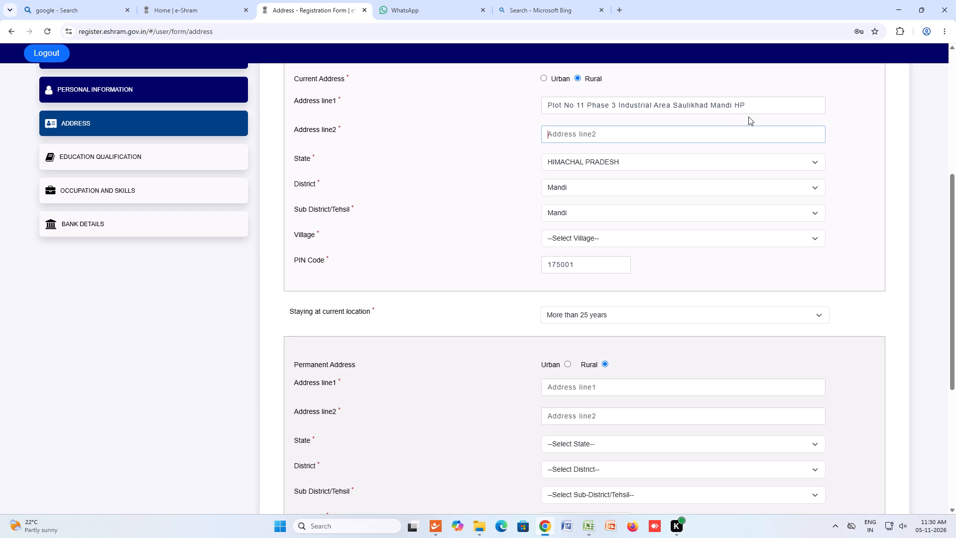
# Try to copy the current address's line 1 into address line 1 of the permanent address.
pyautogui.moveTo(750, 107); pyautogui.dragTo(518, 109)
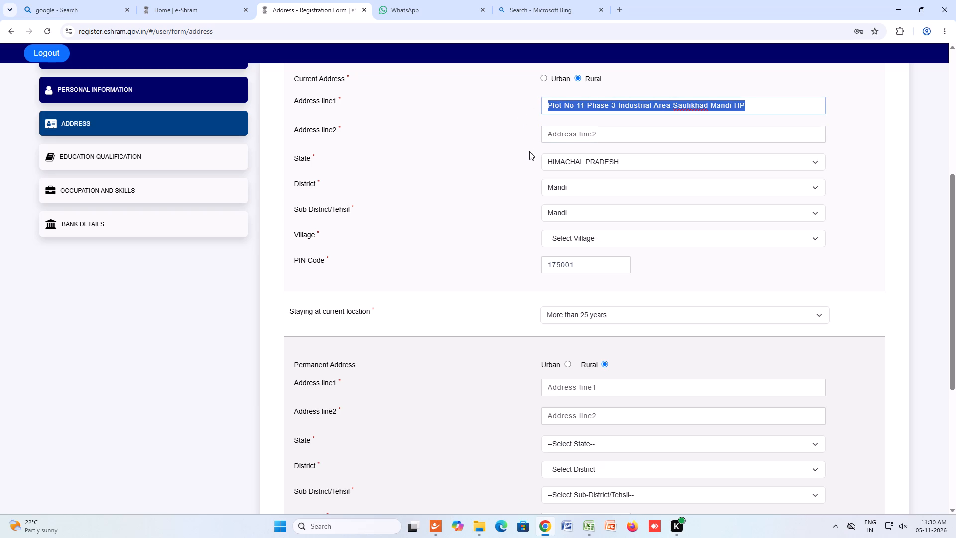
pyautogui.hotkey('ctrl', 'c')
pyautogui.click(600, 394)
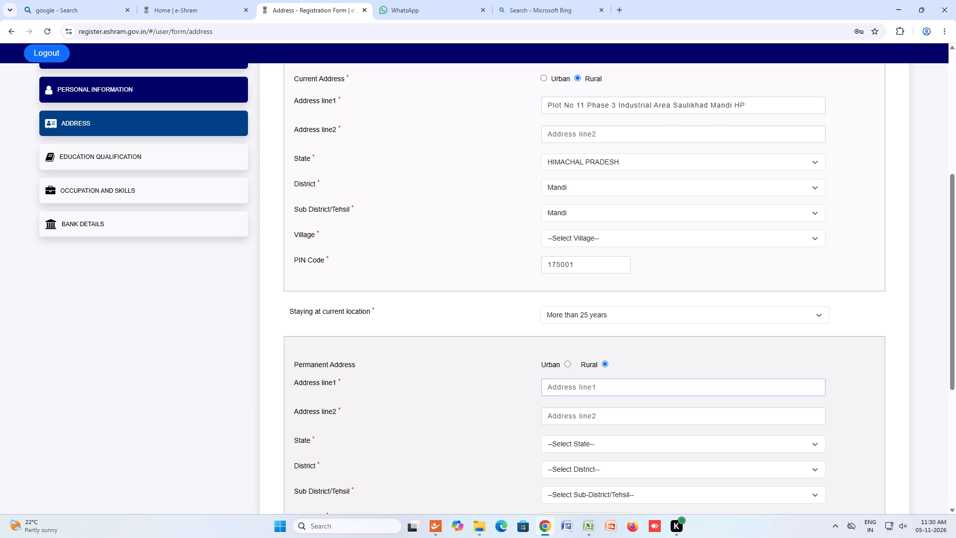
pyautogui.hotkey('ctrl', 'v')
# Set the permanent address's state to Himachal Pradesh, with Mandi as both district and sub-district.
pyautogui.scroll(-3, 599, 388)
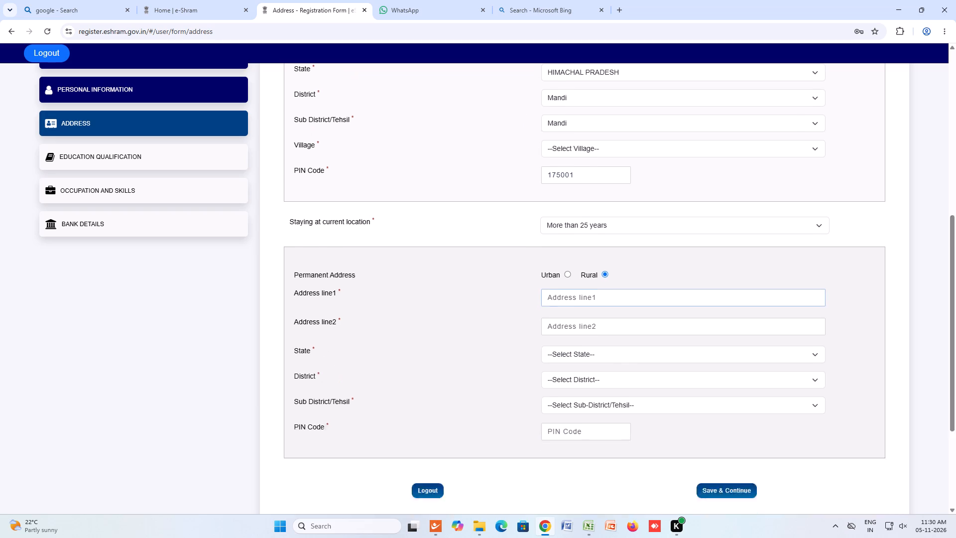
pyautogui.click(600, 296)
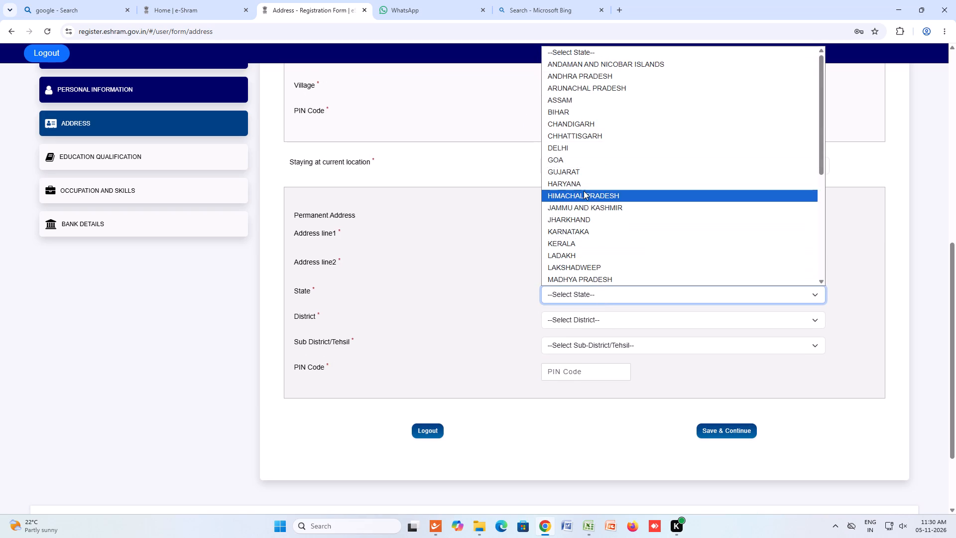
pyautogui.click(584, 191)
pyautogui.click(586, 321)
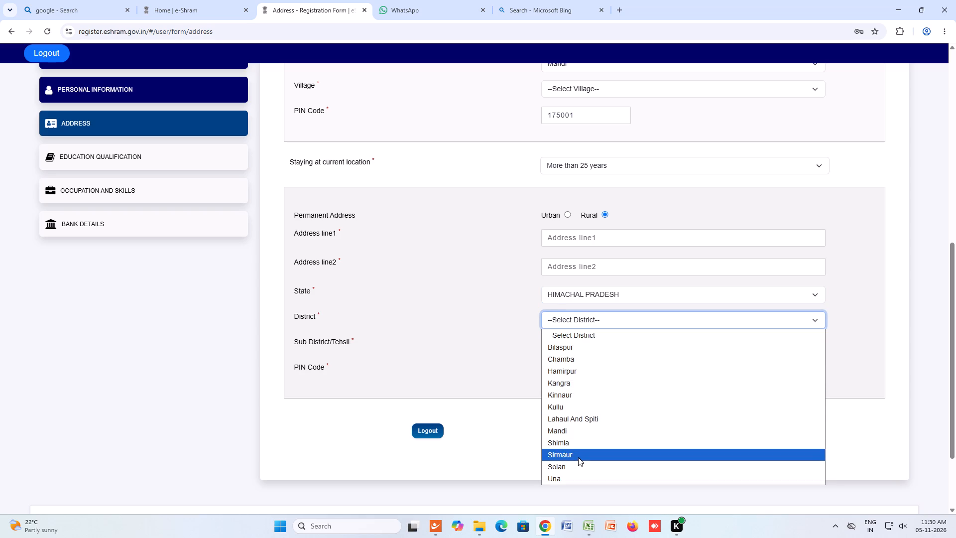
pyautogui.scroll(-2, 575, 471)
pyautogui.click(573, 430)
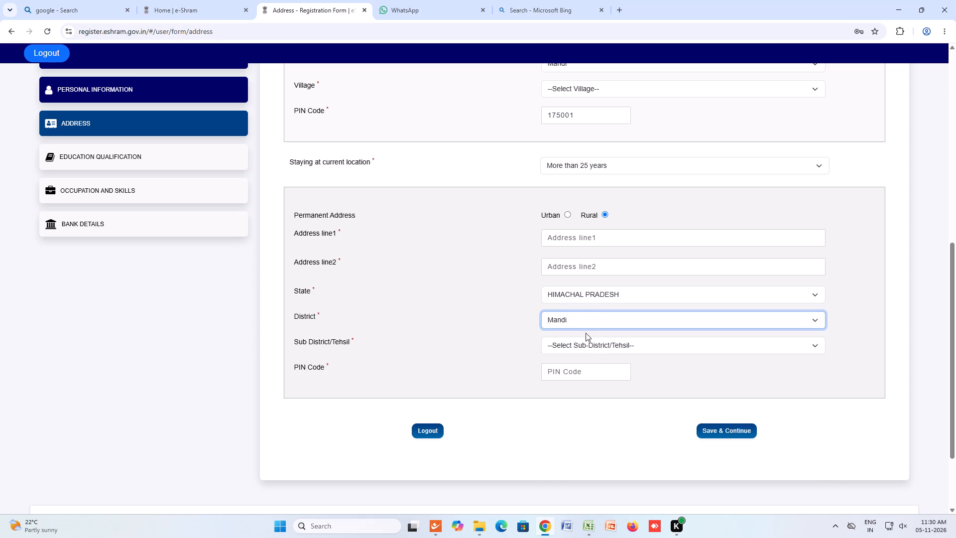
pyautogui.click(584, 344)
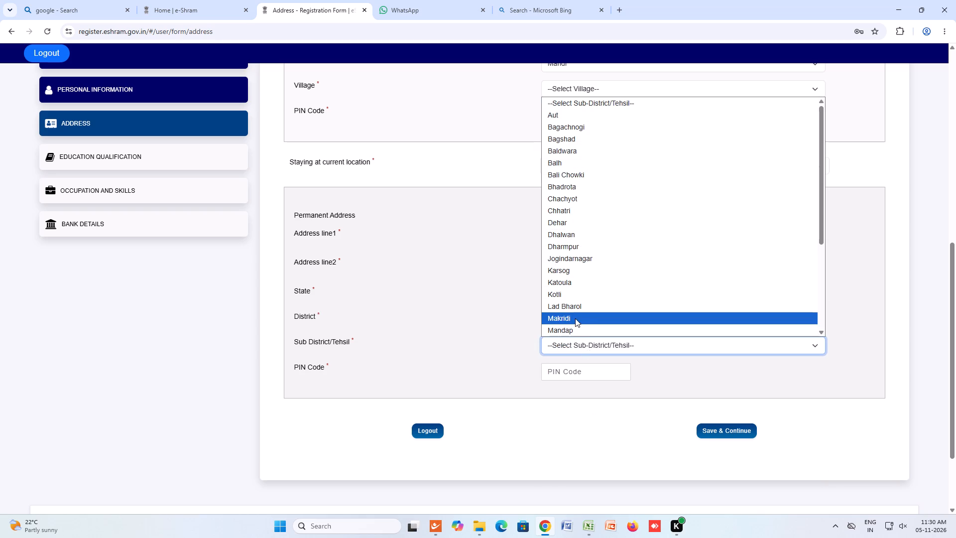
pyautogui.scroll(-2, 575, 305)
pyautogui.click(573, 199)
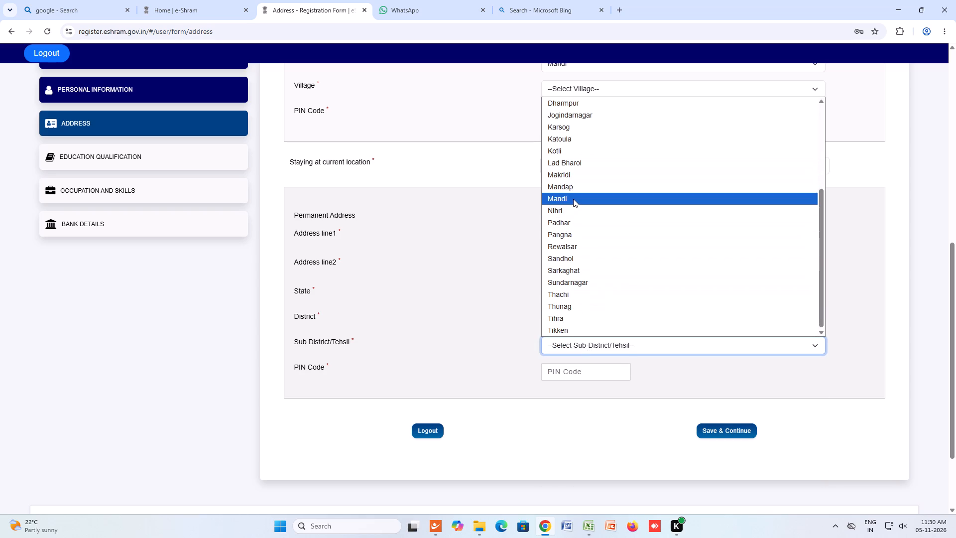
# Enter the postal PIN code of the permanent address.
pyautogui.click(580, 366)
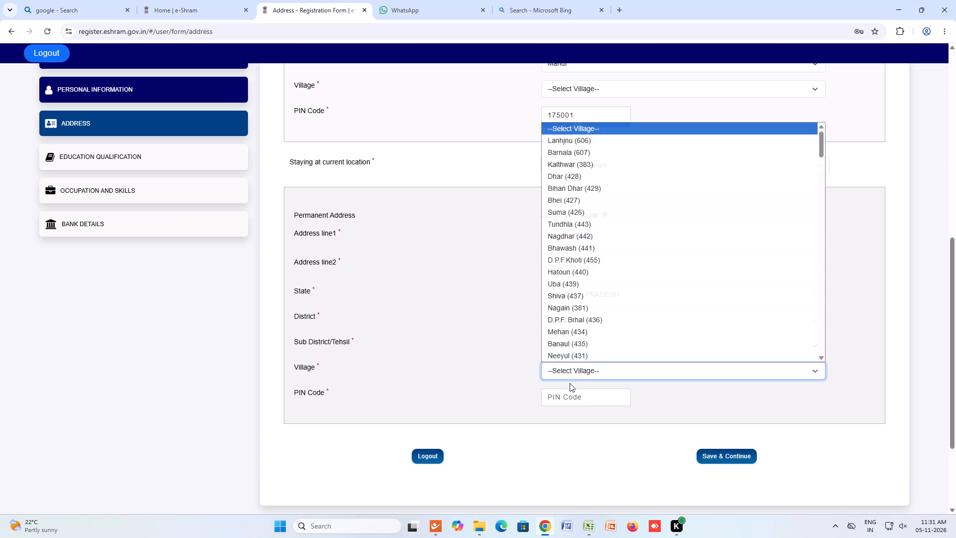
pyautogui.click(564, 391)
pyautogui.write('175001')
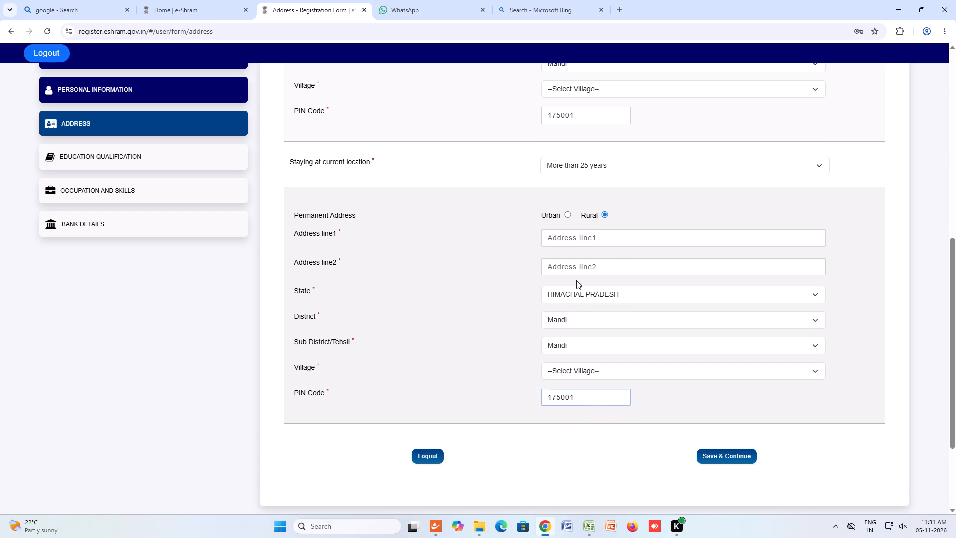
# Fill in address line 1 of the permanent address with the same plot and industrial area details as the current address.
pyautogui.click(586, 244)
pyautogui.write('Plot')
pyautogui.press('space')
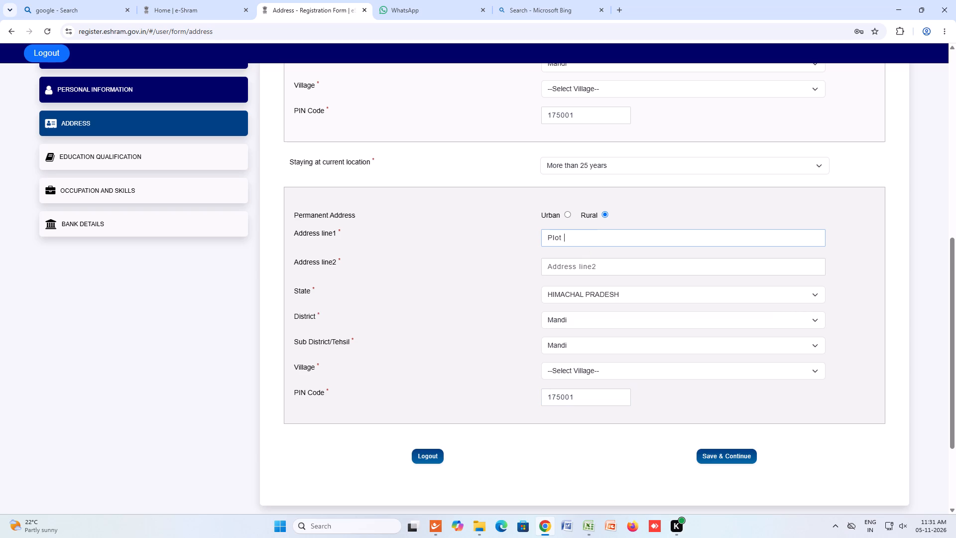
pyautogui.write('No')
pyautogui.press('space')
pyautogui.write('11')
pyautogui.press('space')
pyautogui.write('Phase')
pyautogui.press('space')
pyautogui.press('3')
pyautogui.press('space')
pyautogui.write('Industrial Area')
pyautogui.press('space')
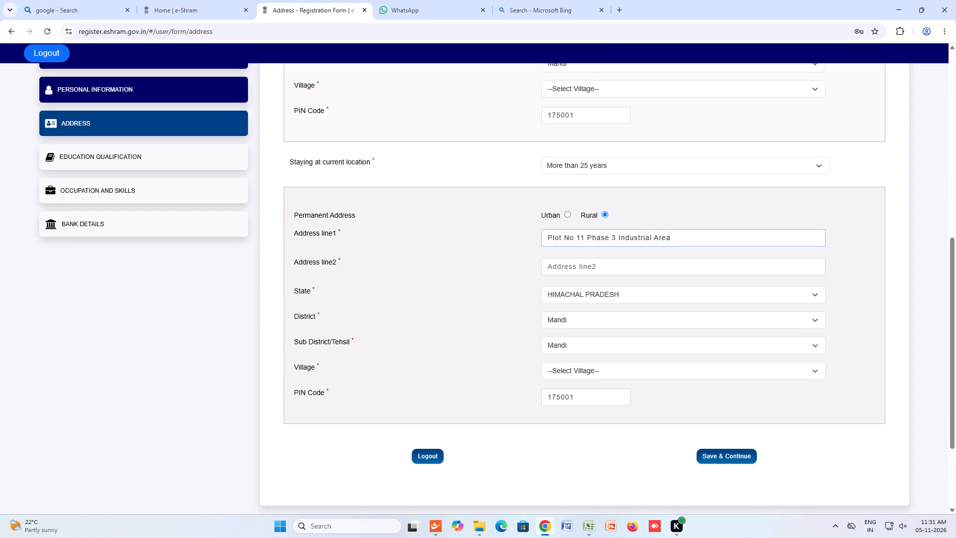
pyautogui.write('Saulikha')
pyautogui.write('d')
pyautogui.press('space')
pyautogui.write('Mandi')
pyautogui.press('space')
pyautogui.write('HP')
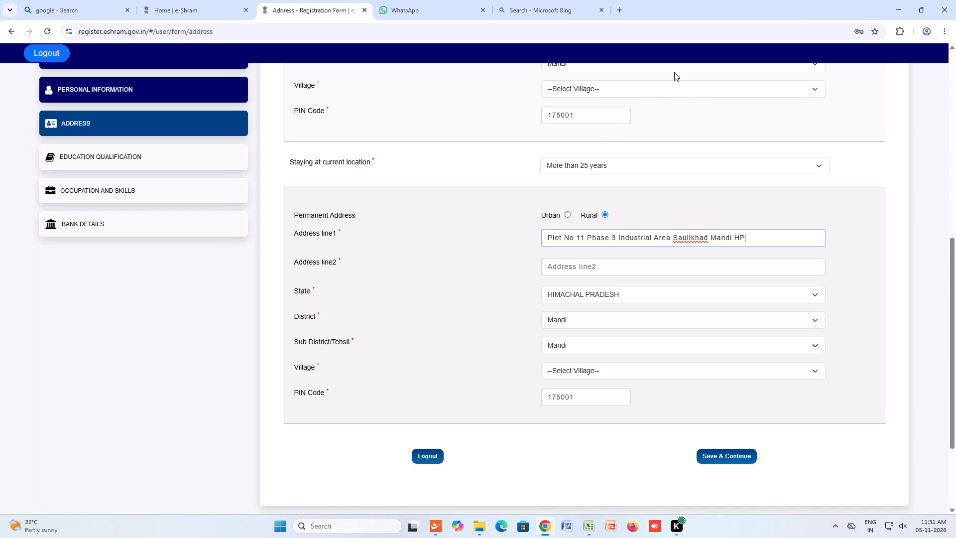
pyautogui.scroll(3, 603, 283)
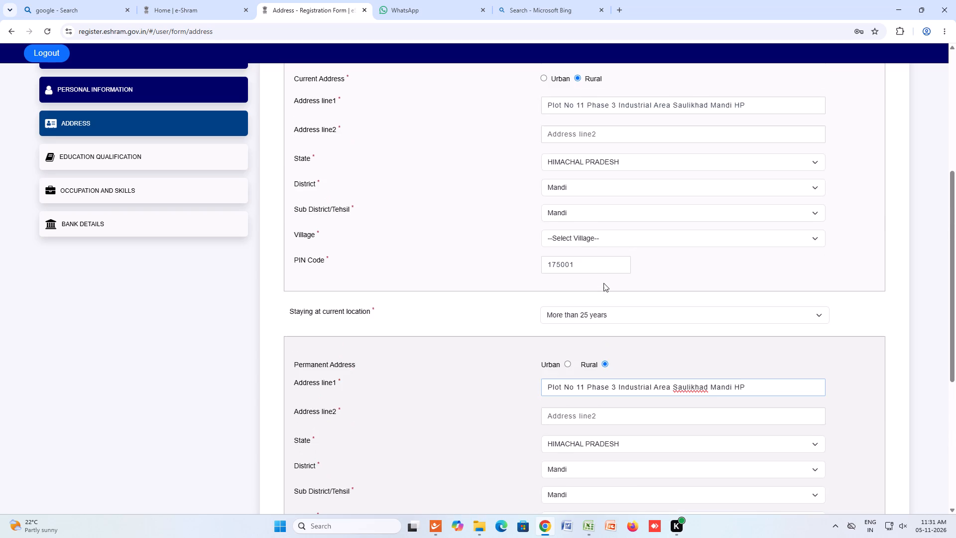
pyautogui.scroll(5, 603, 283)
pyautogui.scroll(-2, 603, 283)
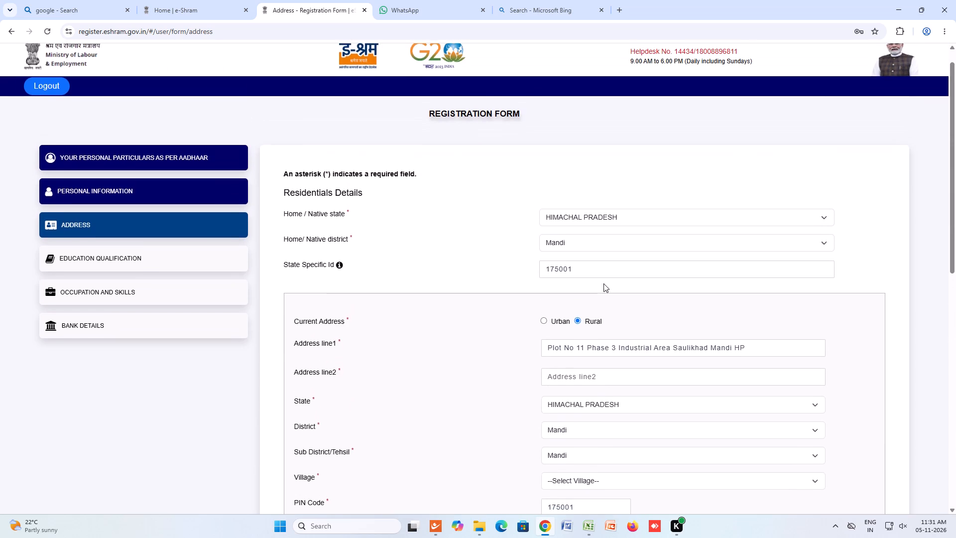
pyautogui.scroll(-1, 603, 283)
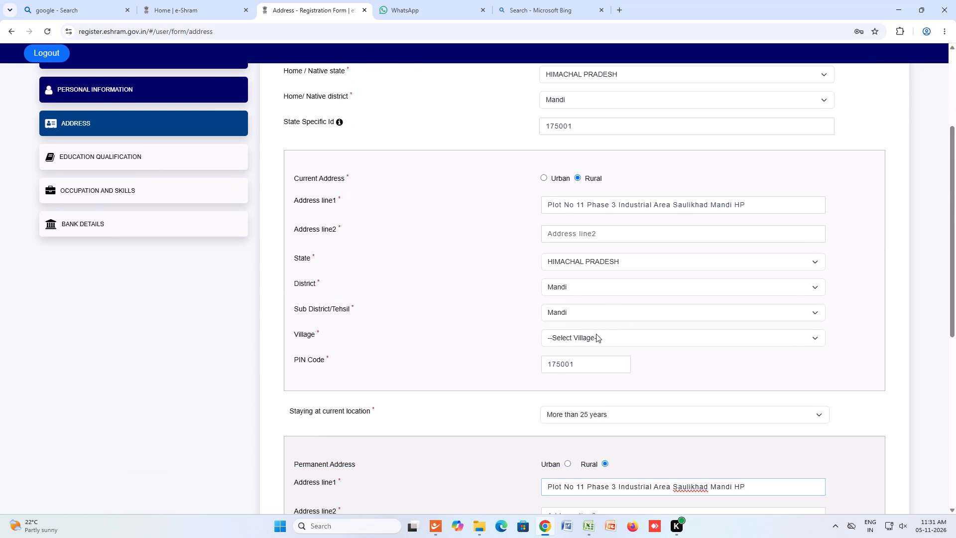
# Search the current address's village list for the locality named in address line 1, checking the entries beginning with S and M.
pyautogui.click(587, 338)
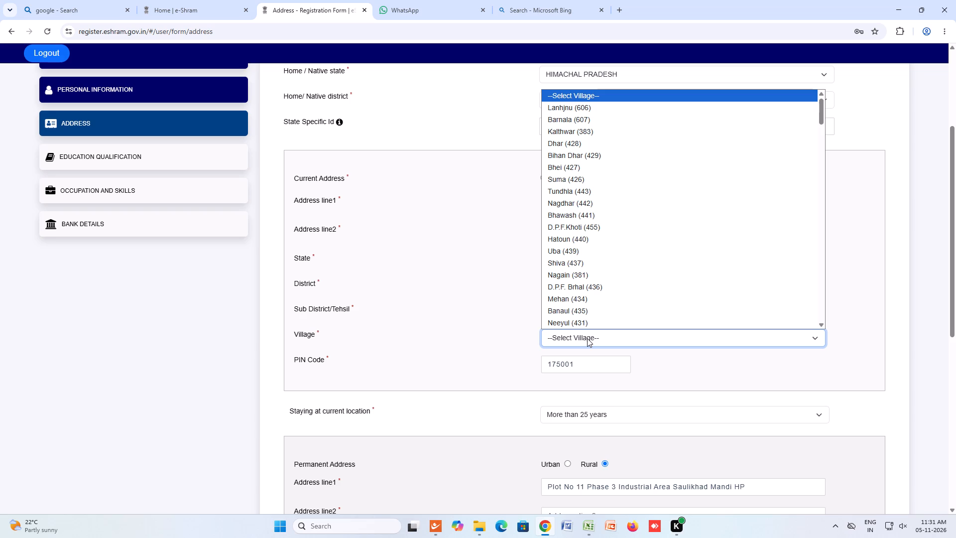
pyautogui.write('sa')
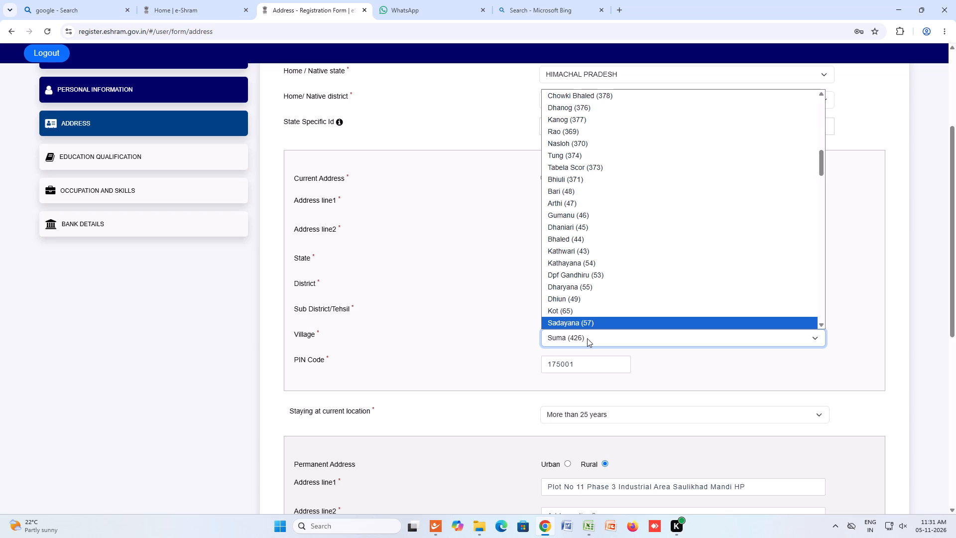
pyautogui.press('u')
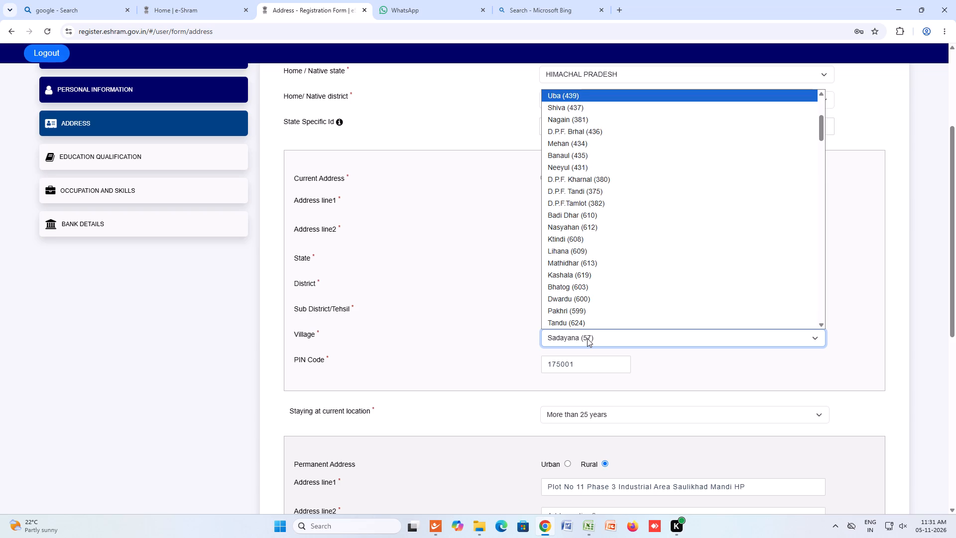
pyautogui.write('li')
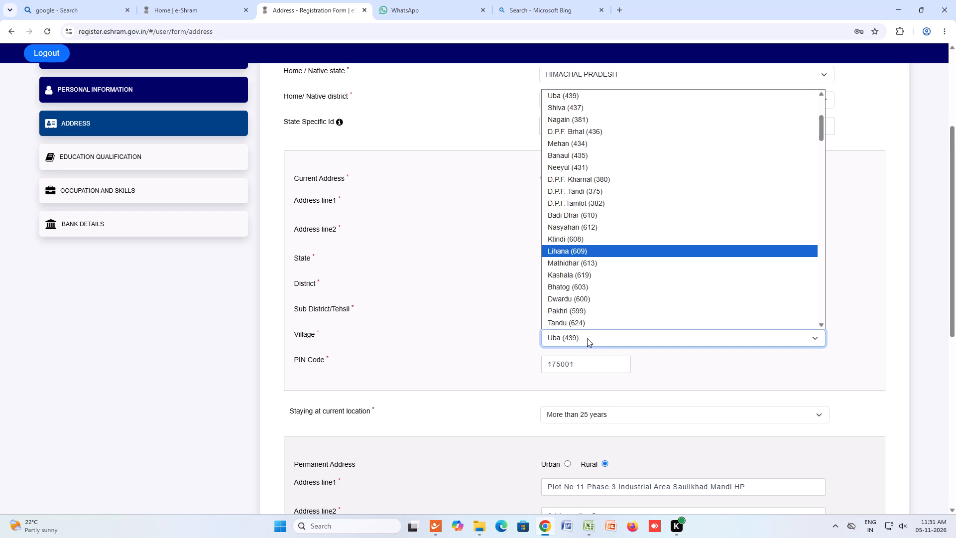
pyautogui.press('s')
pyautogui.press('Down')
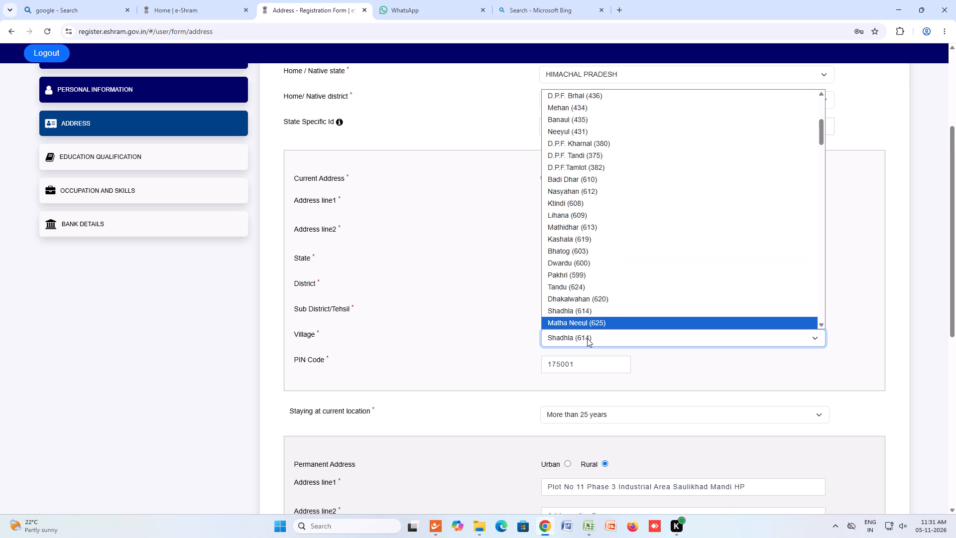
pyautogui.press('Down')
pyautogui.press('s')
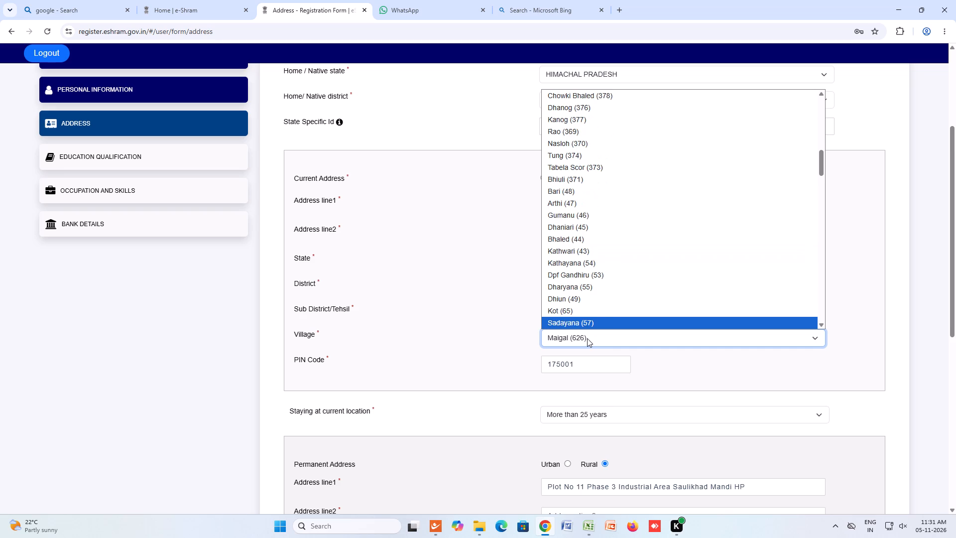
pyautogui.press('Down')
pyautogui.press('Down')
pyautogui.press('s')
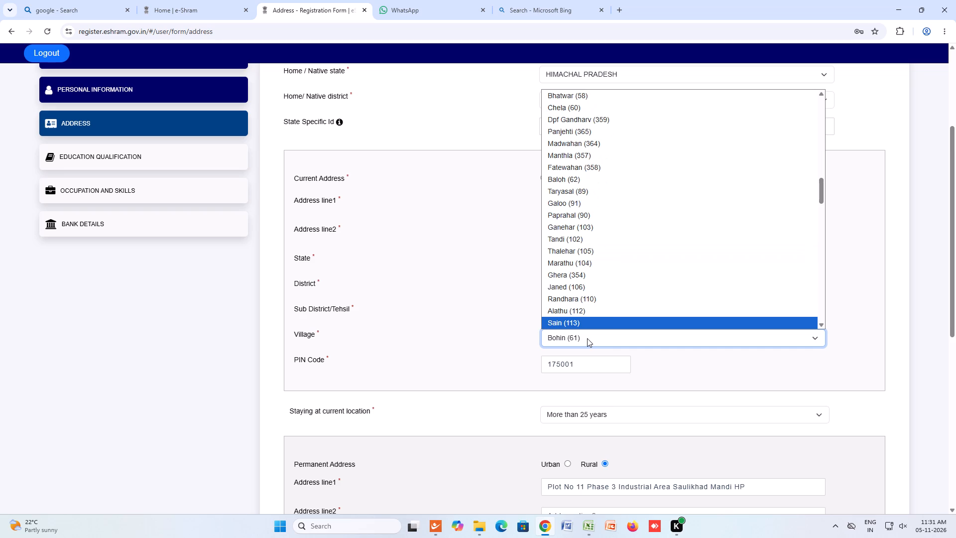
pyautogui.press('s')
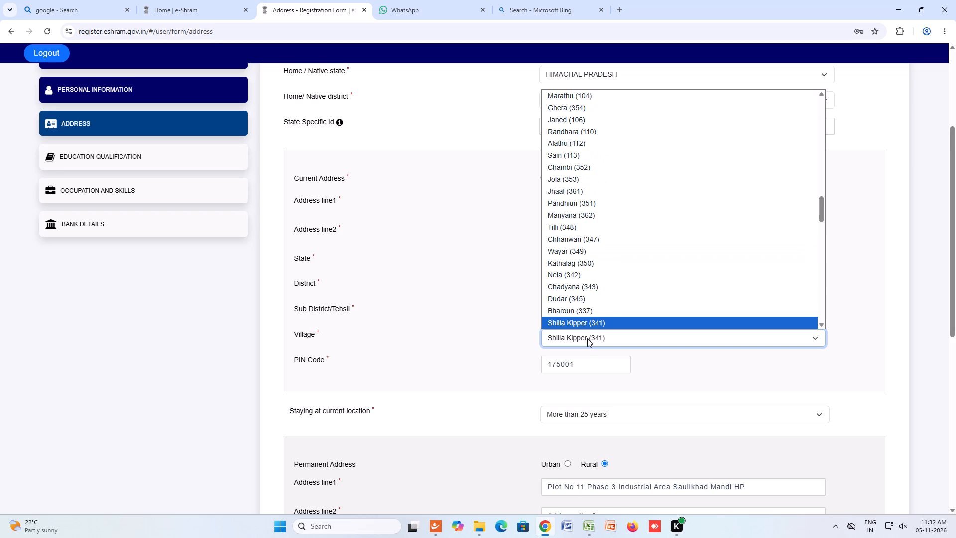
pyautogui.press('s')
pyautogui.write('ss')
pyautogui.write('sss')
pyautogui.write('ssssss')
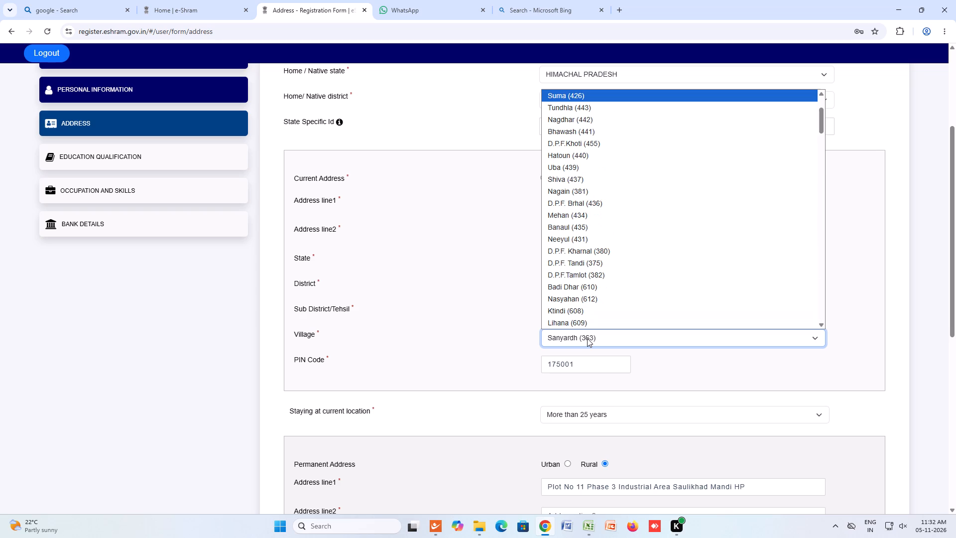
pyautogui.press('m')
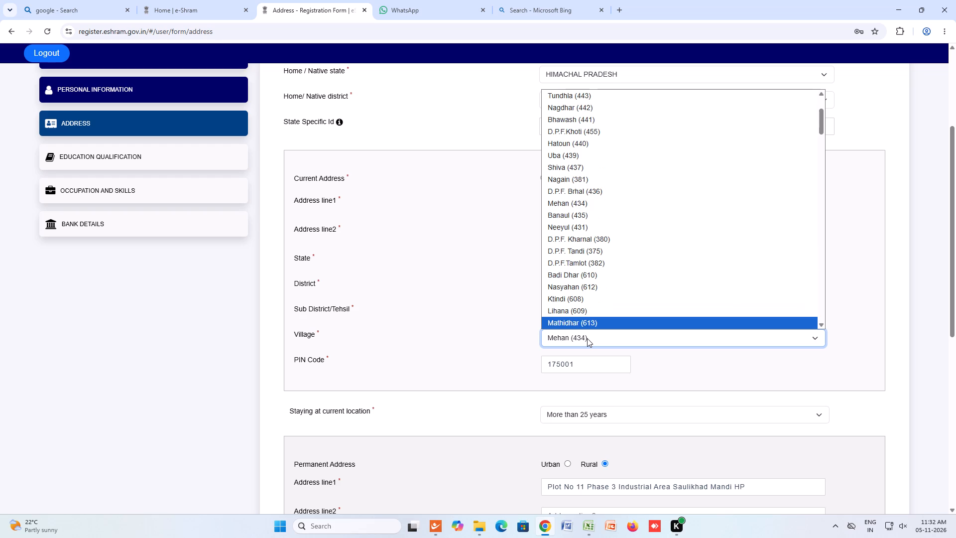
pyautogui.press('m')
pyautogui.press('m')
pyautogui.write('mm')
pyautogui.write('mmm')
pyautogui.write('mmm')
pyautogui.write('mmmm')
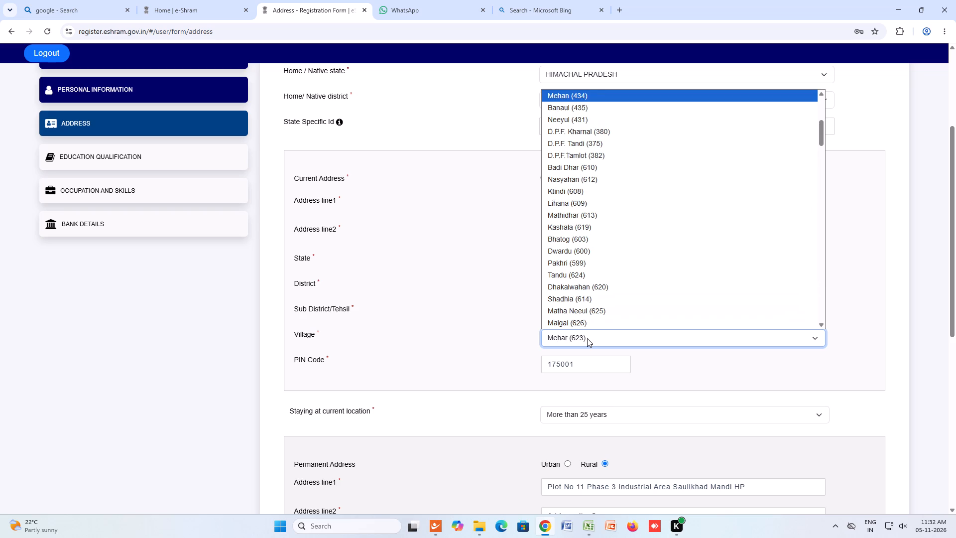
# Set the current address's village to Nela (342).
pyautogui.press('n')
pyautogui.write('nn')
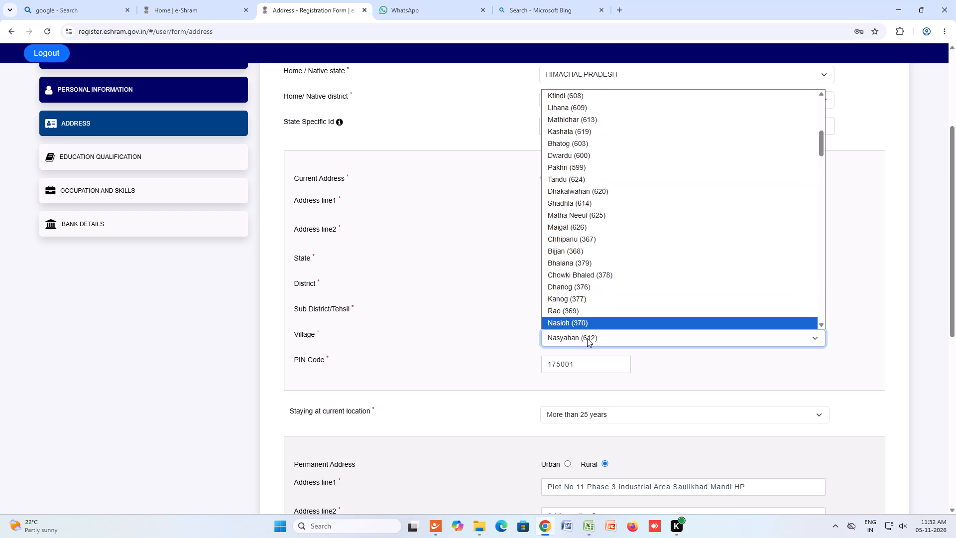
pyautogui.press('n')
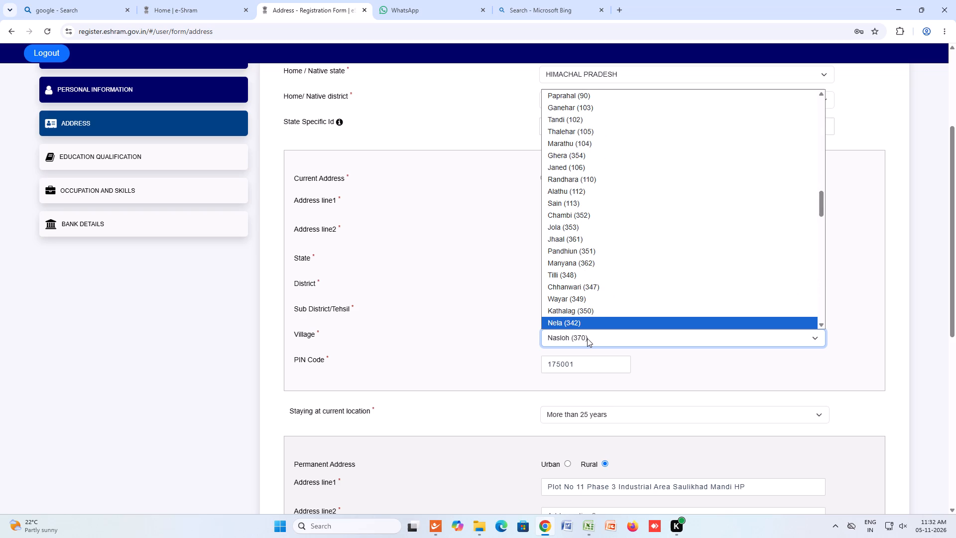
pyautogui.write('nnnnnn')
pyautogui.click(566, 323)
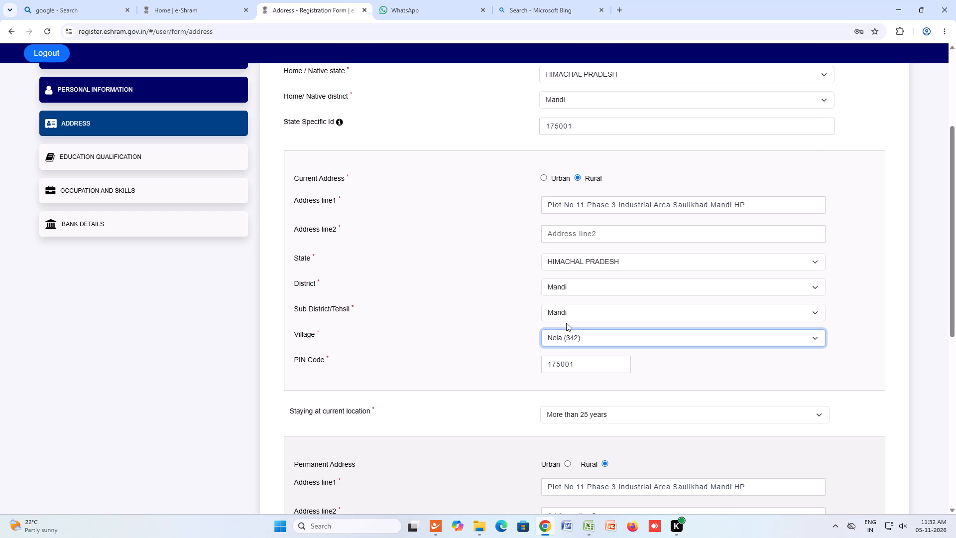
# Set the permanent address's village to Nela (342), the same as in the current address.
pyautogui.scroll(-5, 577, 373)
pyautogui.click(582, 374)
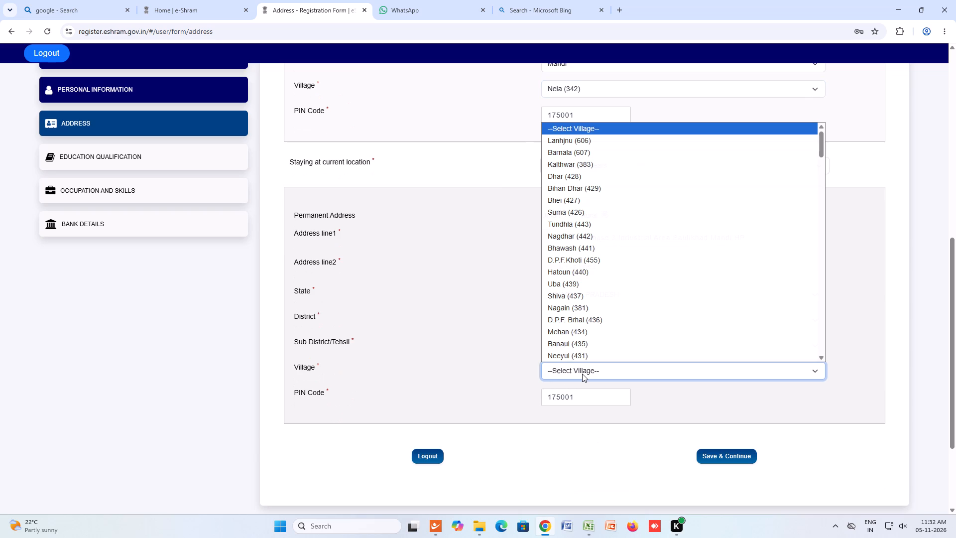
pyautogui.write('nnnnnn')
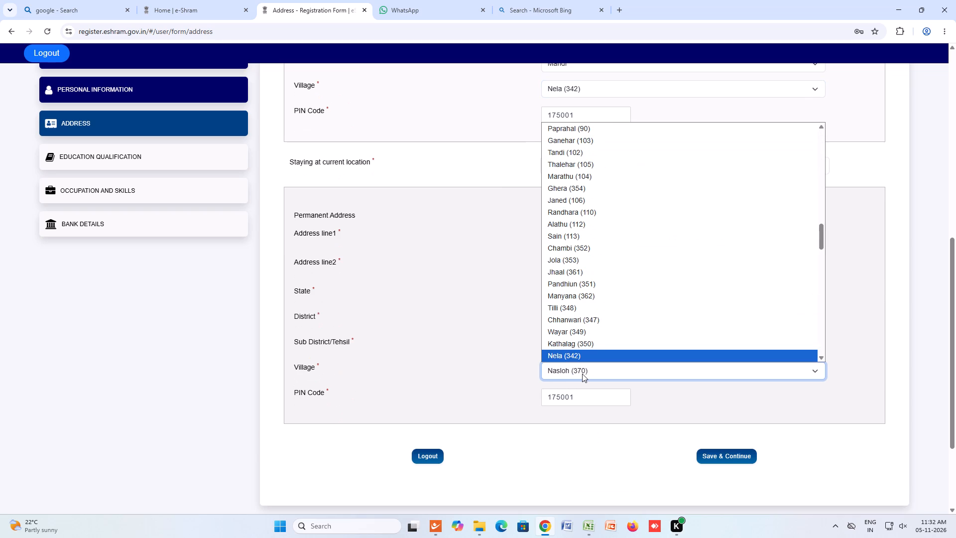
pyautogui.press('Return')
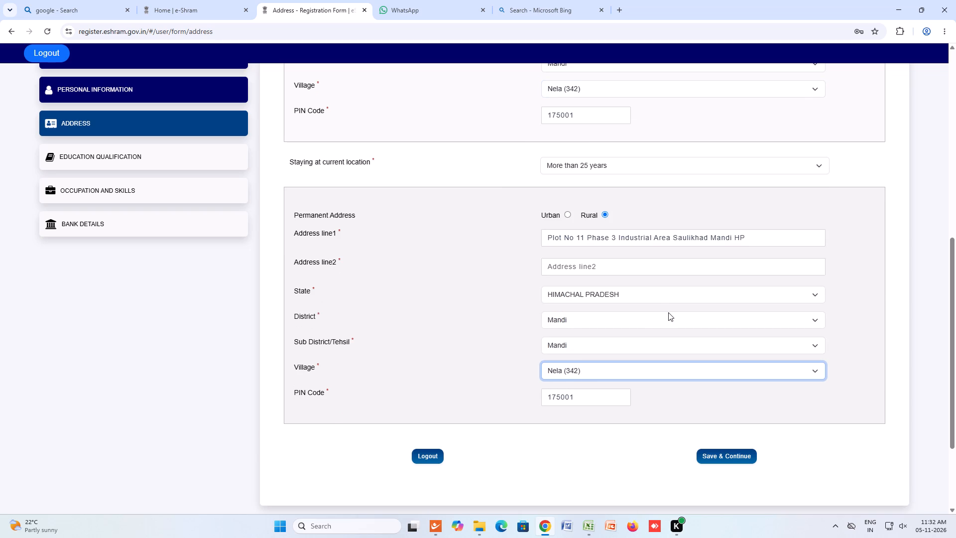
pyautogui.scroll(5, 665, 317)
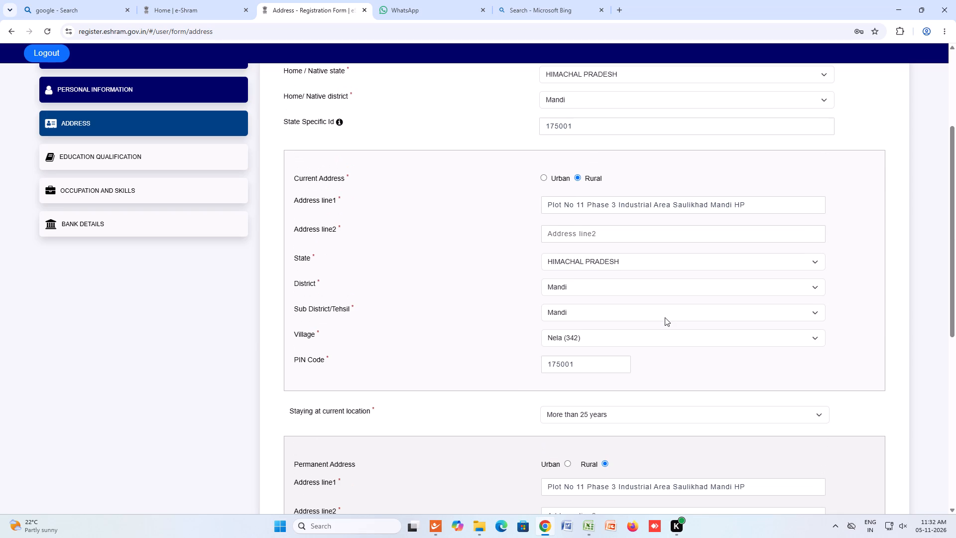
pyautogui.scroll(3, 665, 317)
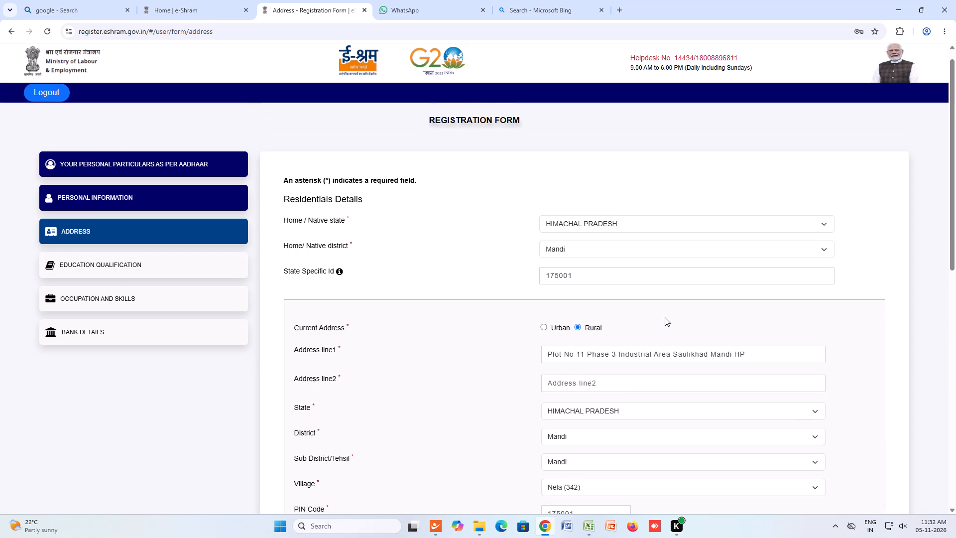
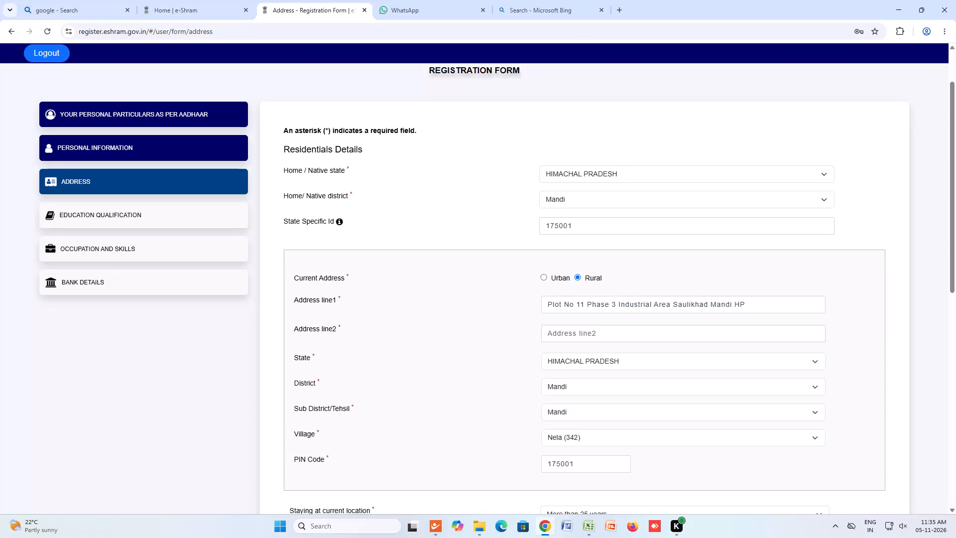
# Review the completed address form, checking the residential details and the current and permanent address entries.
pyautogui.scroll(-6, 624, 295)
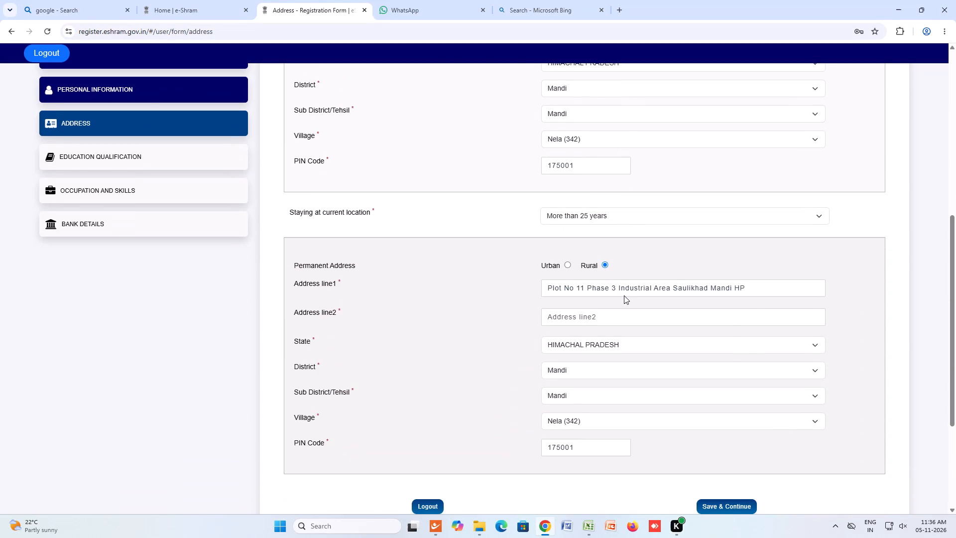
pyautogui.scroll(2, 624, 295)
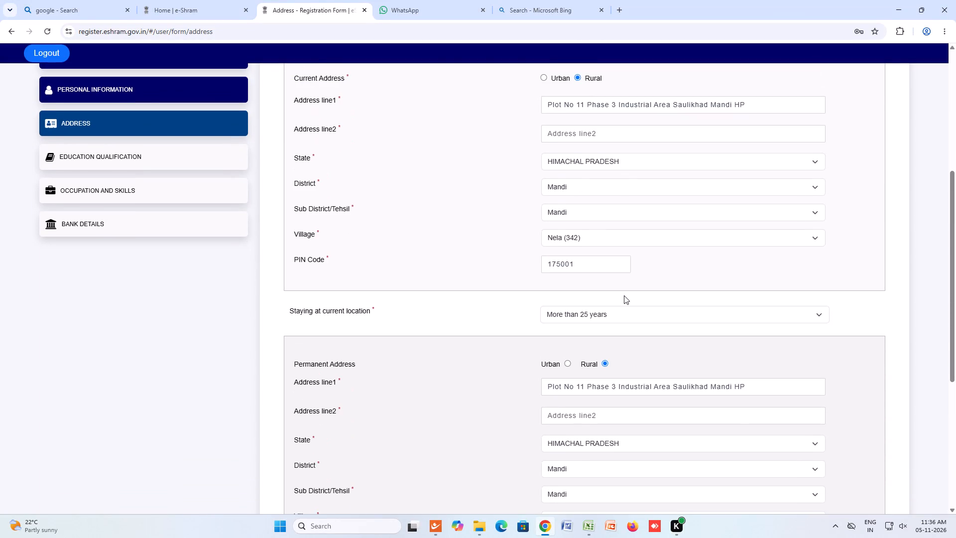
pyautogui.scroll(10, 624, 295)
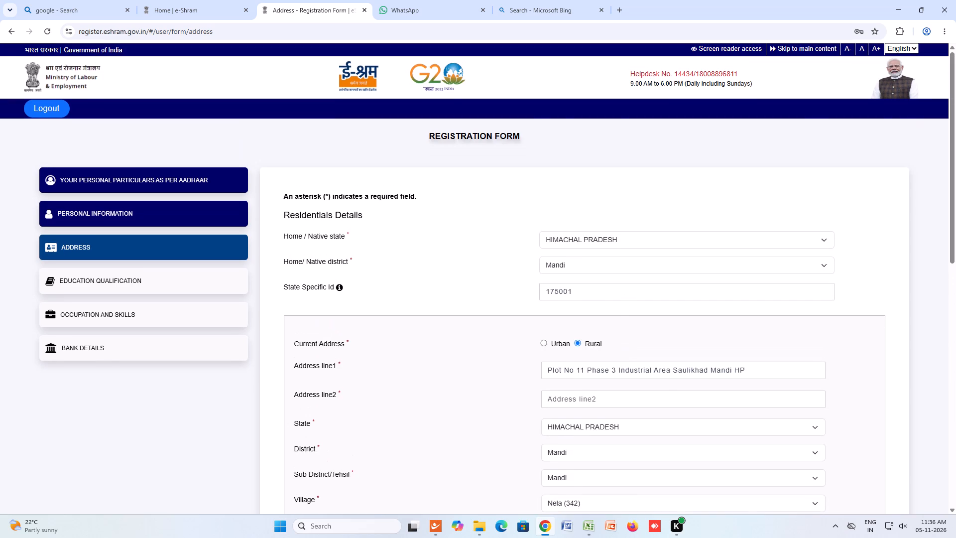
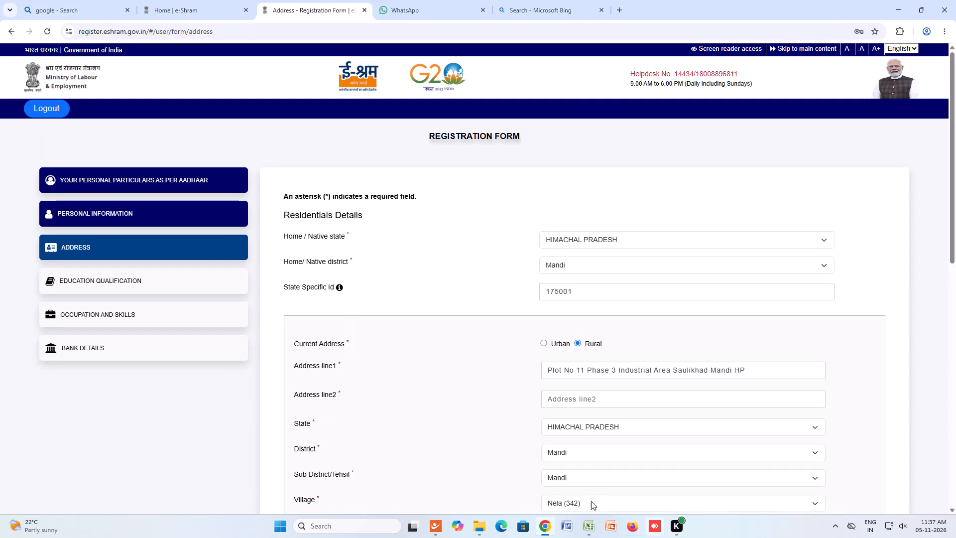
# Review the address form again, checking the residential details, current address, length of stay and permanent address entries.
pyautogui.scroll(-2, 388, 358)
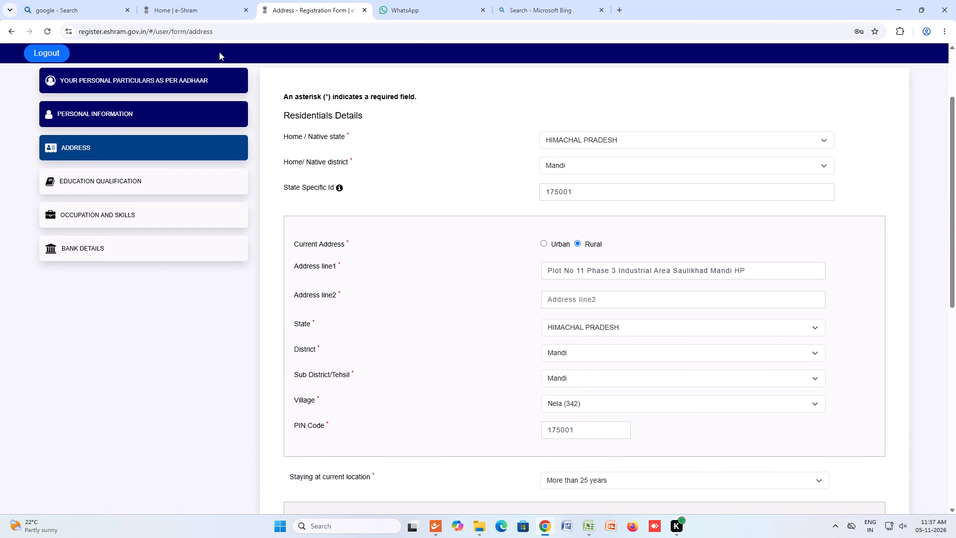
pyautogui.scroll(-3, 220, 52)
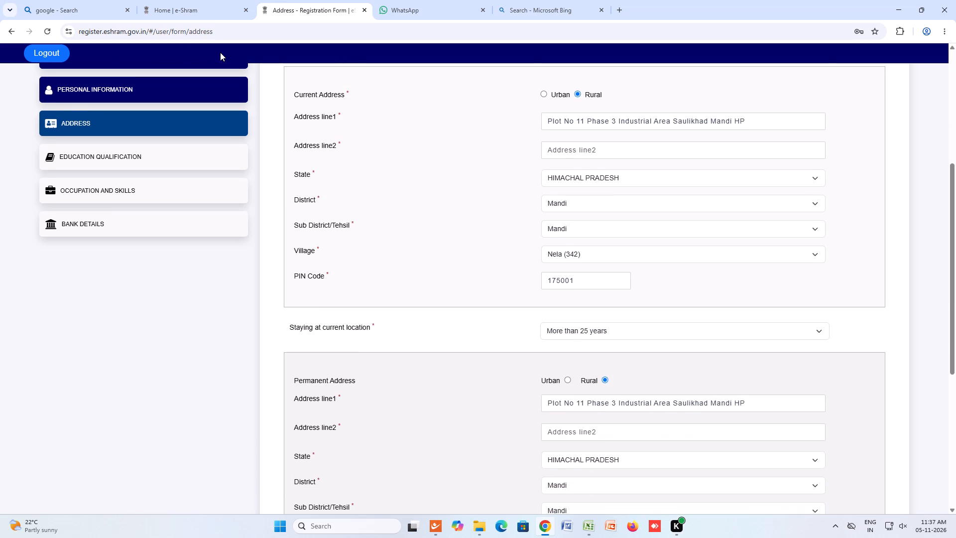
pyautogui.scroll(-2, 220, 52)
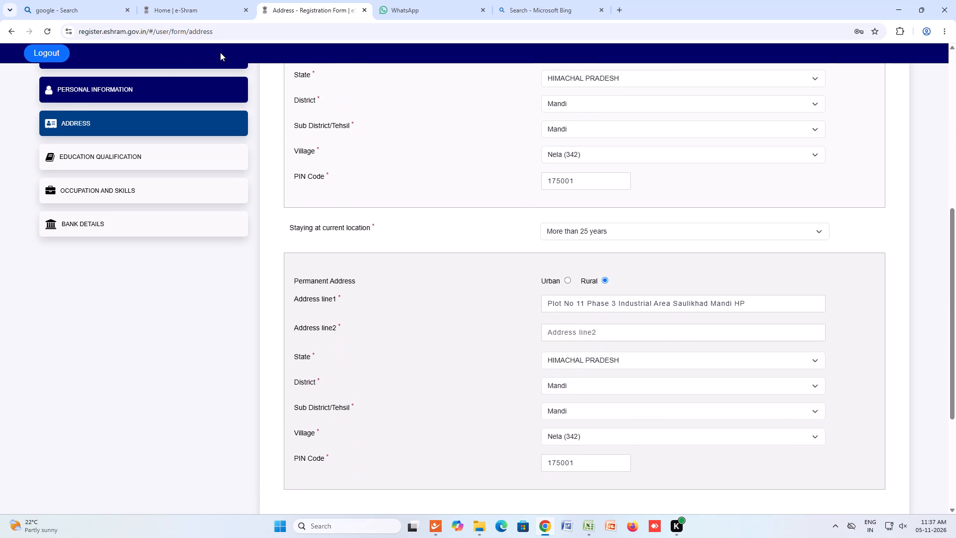
pyautogui.scroll(-2, 220, 52)
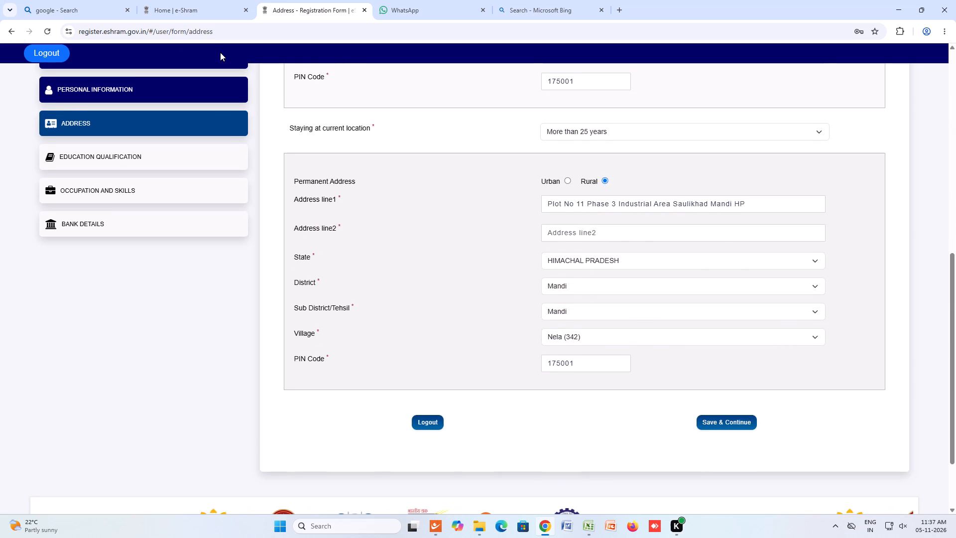
pyautogui.scroll(-3, 220, 52)
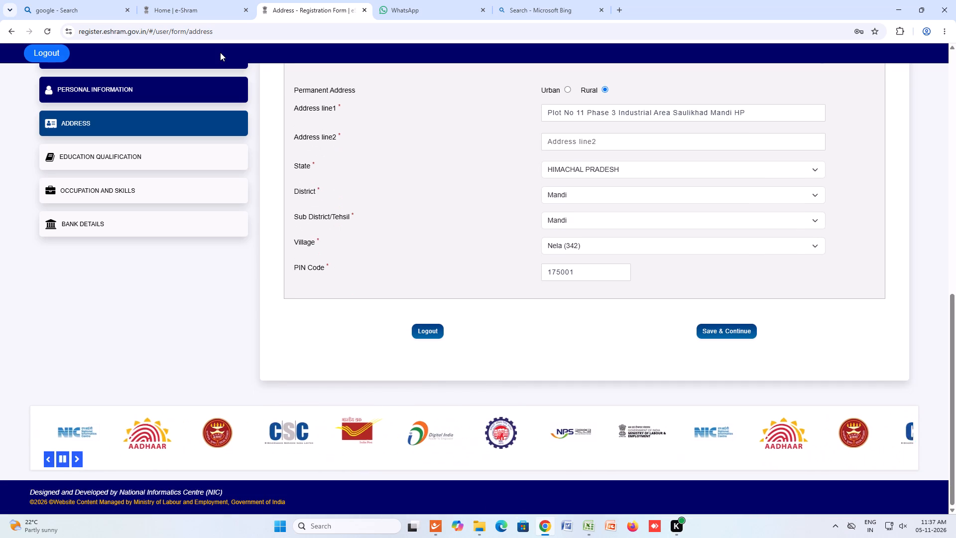
pyautogui.scroll(2, 220, 52)
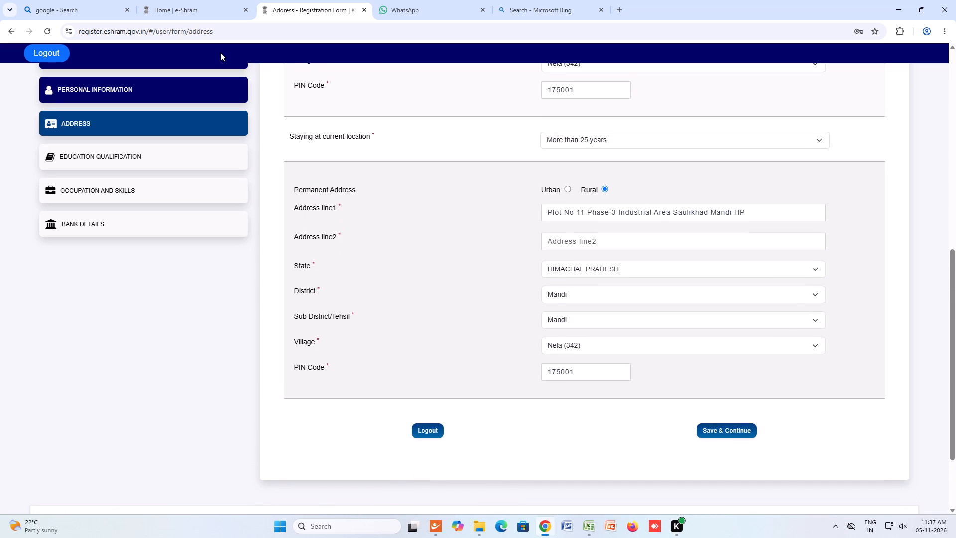
pyautogui.scroll(-1, 220, 52)
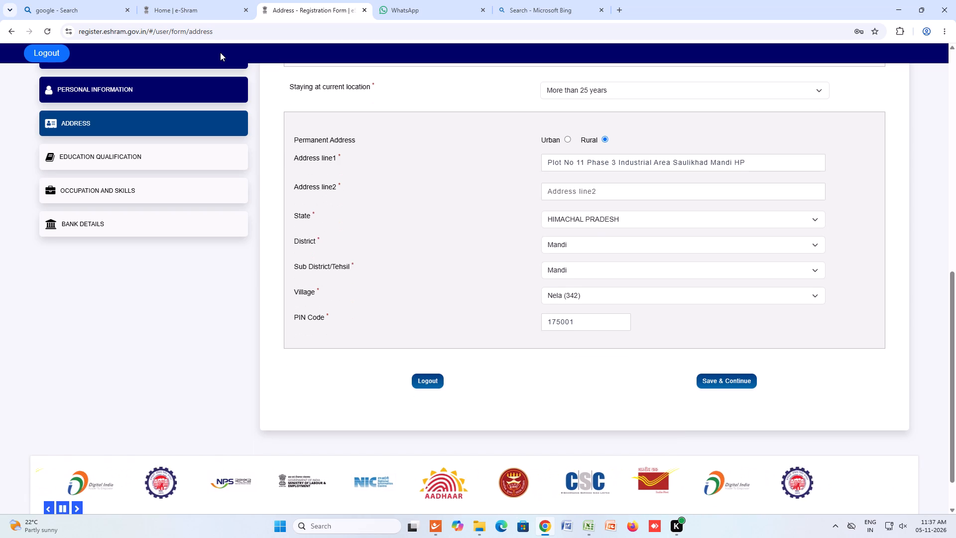
pyautogui.scroll(-1, 220, 52)
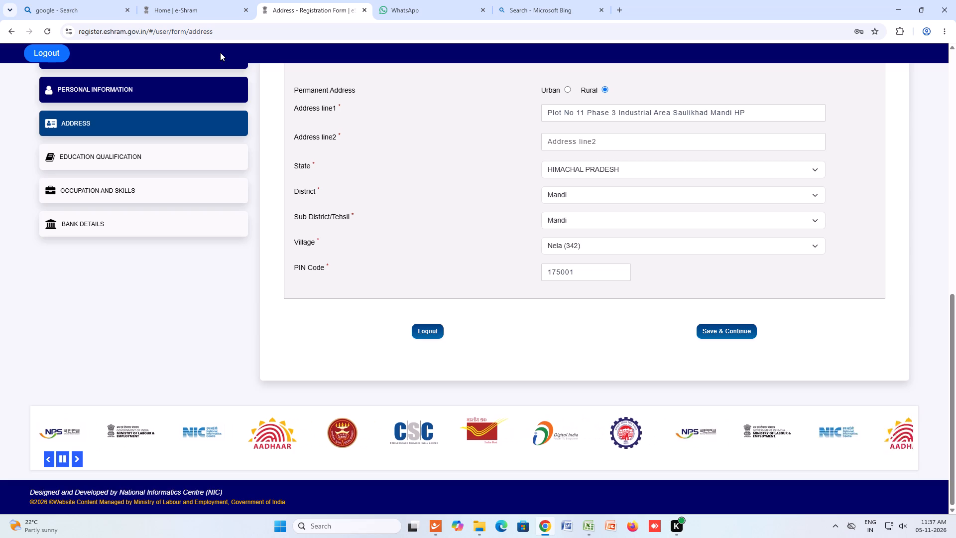
pyautogui.scroll(-1, 220, 52)
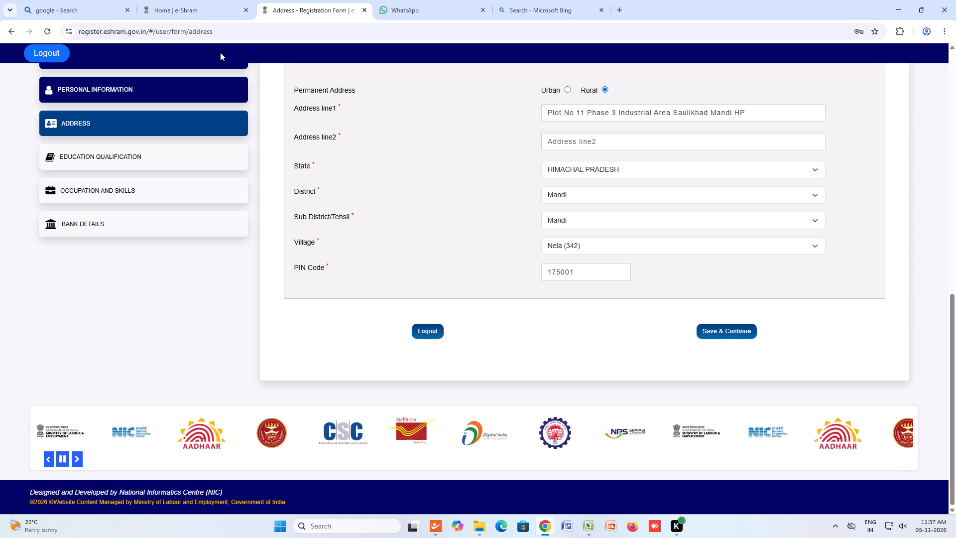
pyautogui.scroll(-1, 220, 52)
pyautogui.scroll(1, 220, 52)
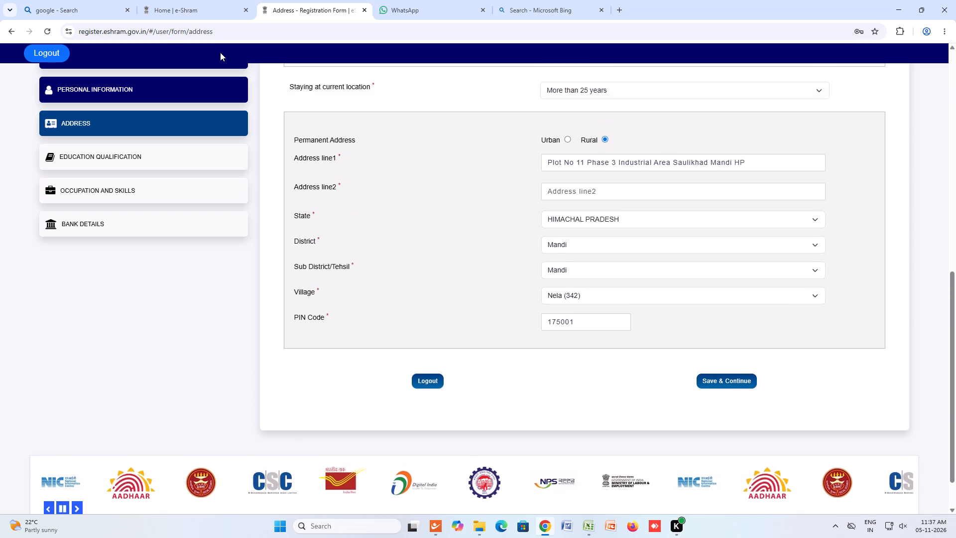
pyautogui.scroll(3, 220, 52)
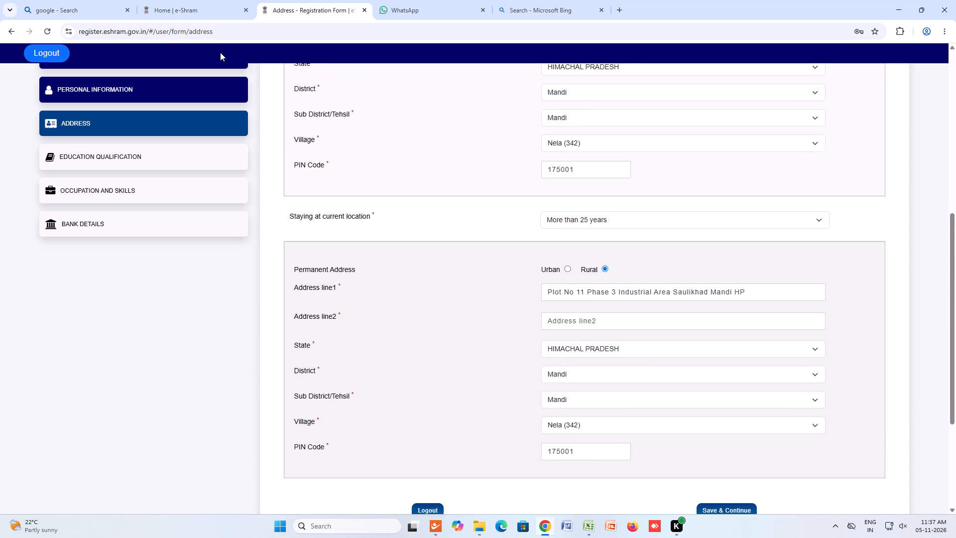
pyautogui.scroll(2, 220, 52)
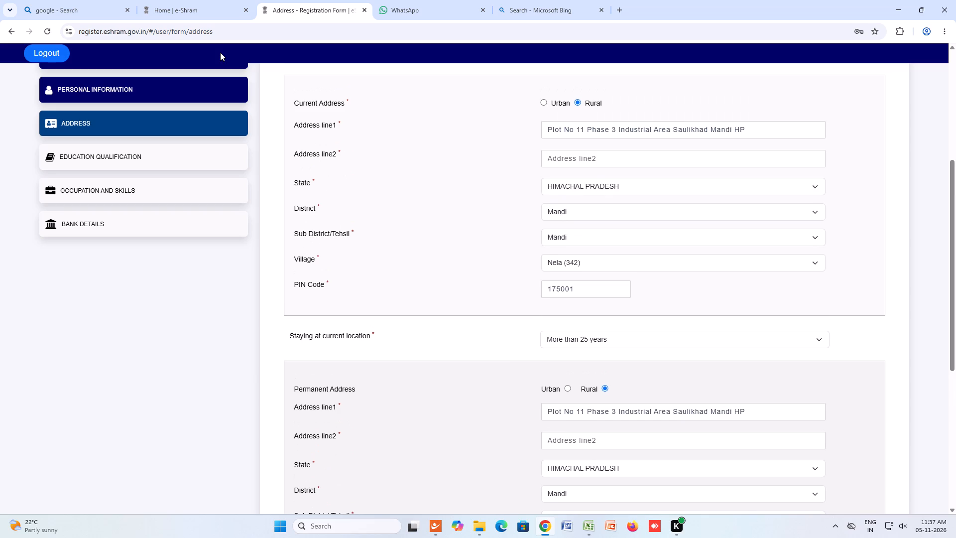
pyautogui.scroll(1, 220, 52)
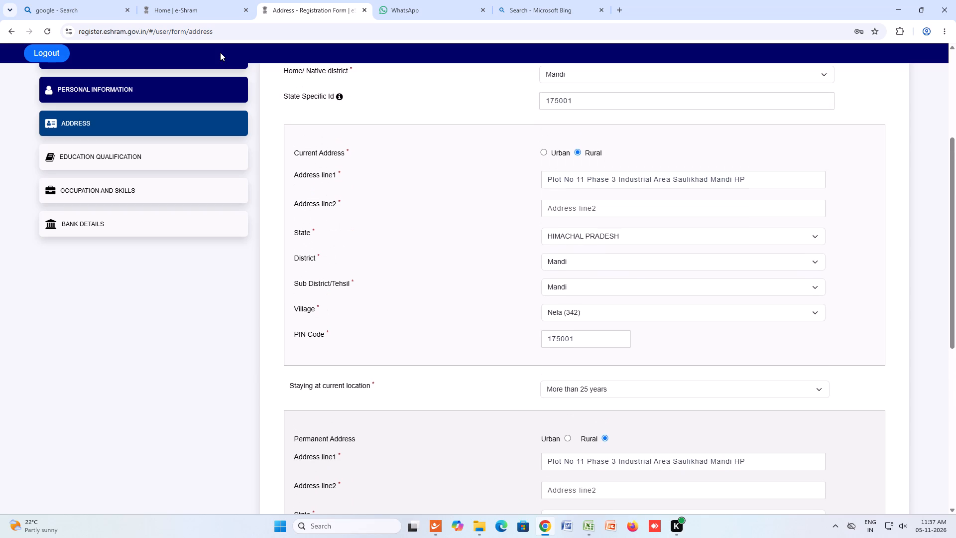
pyautogui.scroll(-1, 220, 52)
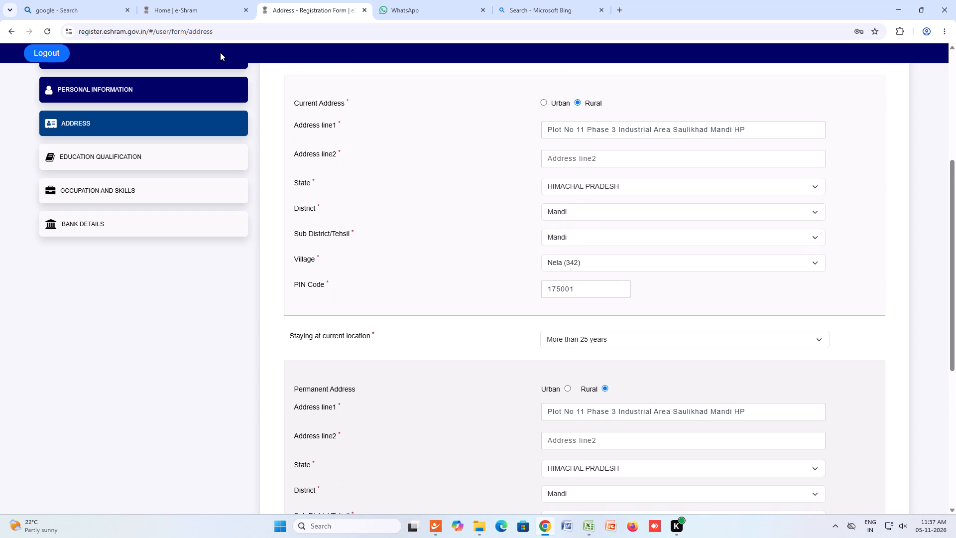
pyautogui.scroll(-1, 220, 52)
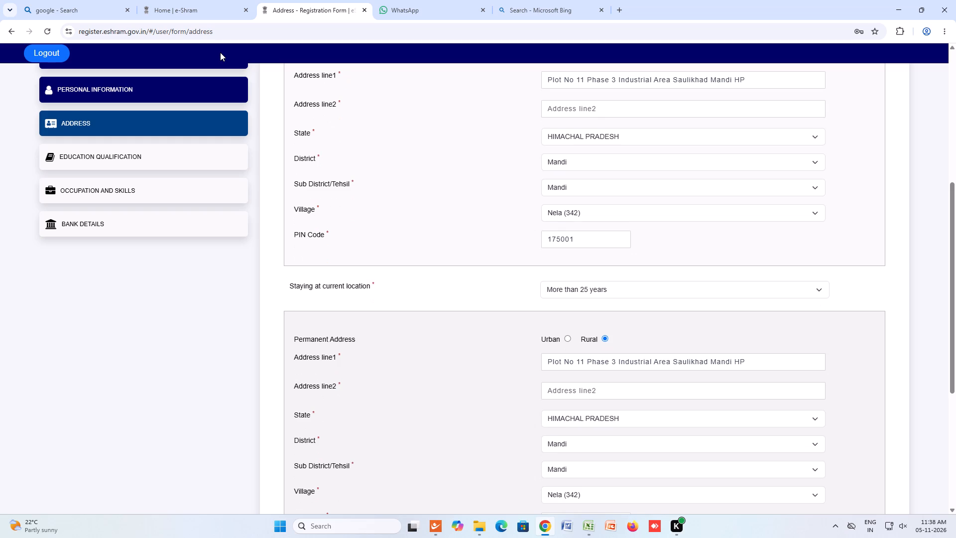
pyautogui.scroll(-2, 220, 52)
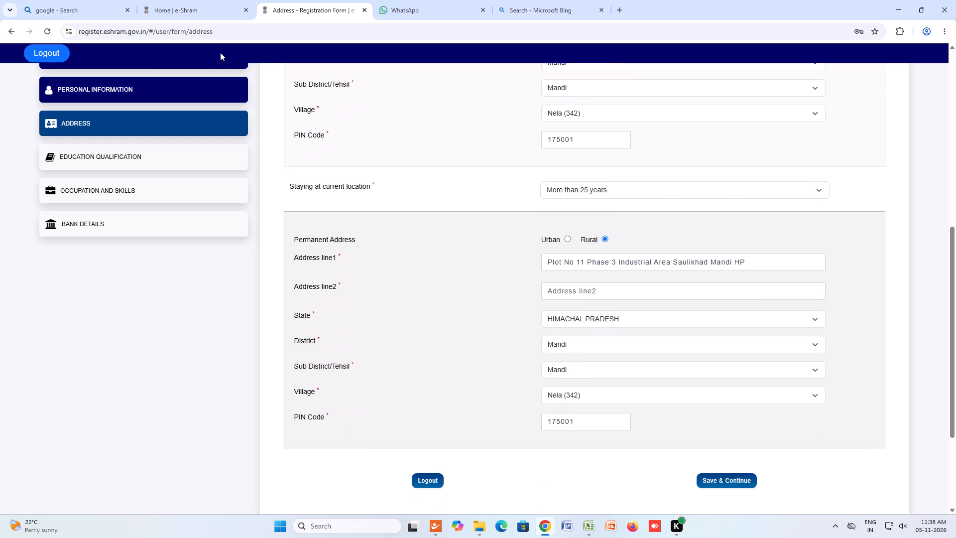
pyautogui.scroll(-2, 220, 52)
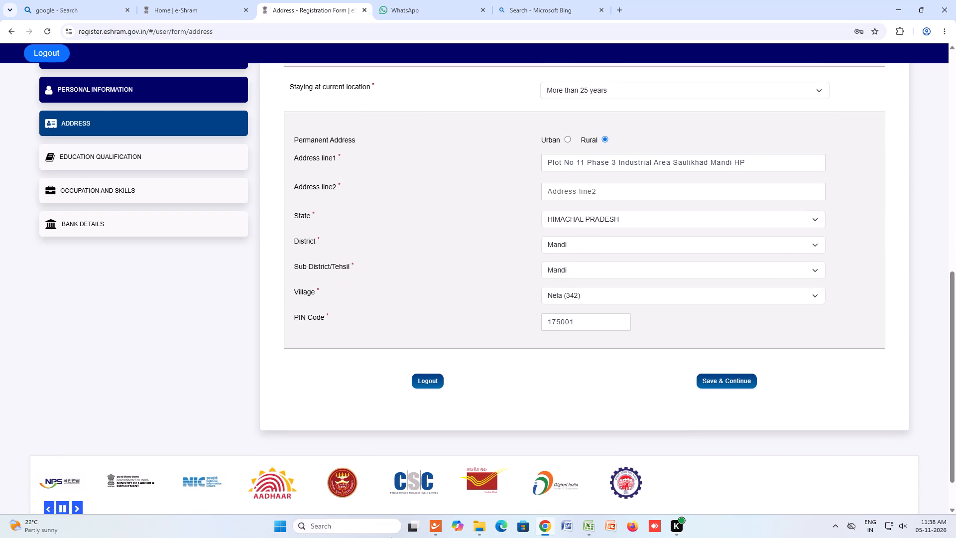
# Switch to Secureye IMS Lite, view the street entrance camera feed enlarged, and return to the registration form.
pyautogui.click(434, 523)
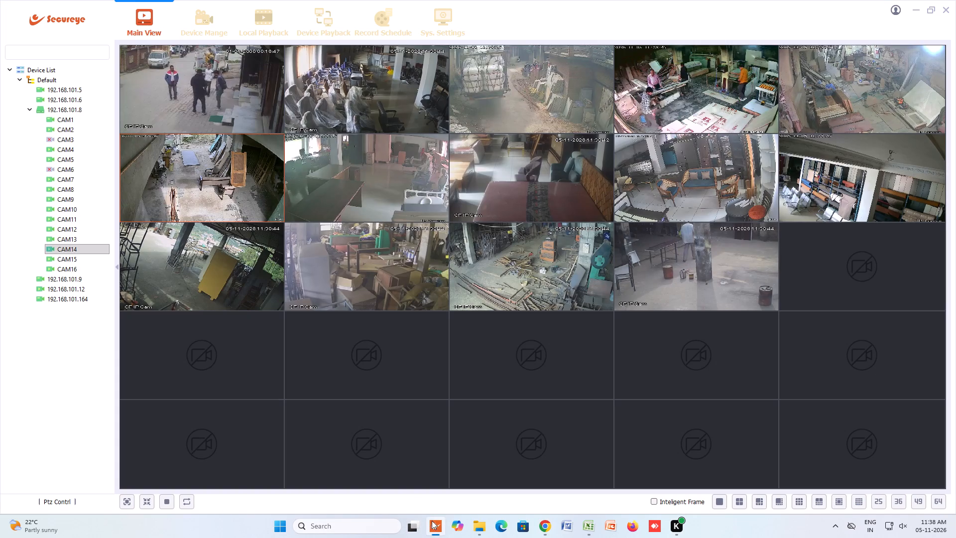
pyautogui.doubleClick(221, 97)
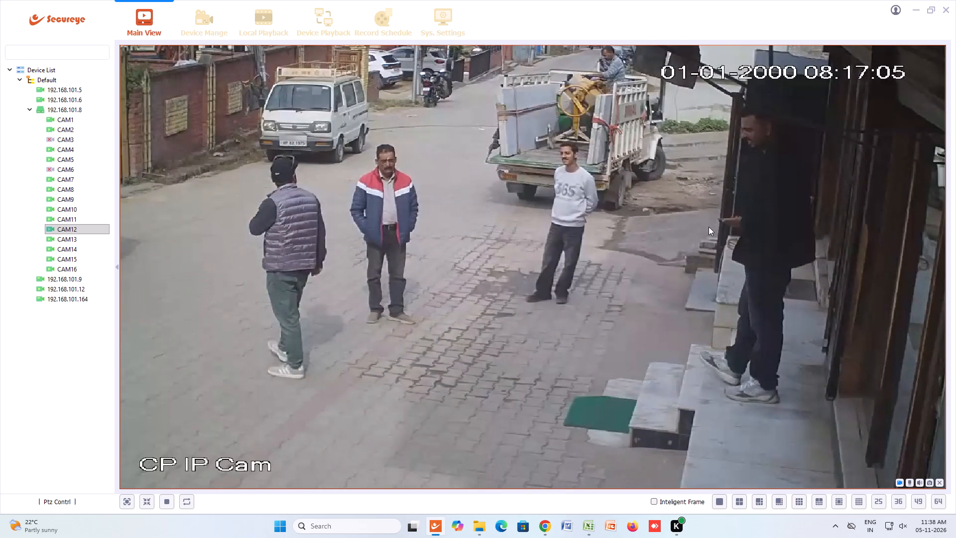
pyautogui.doubleClick(597, 221)
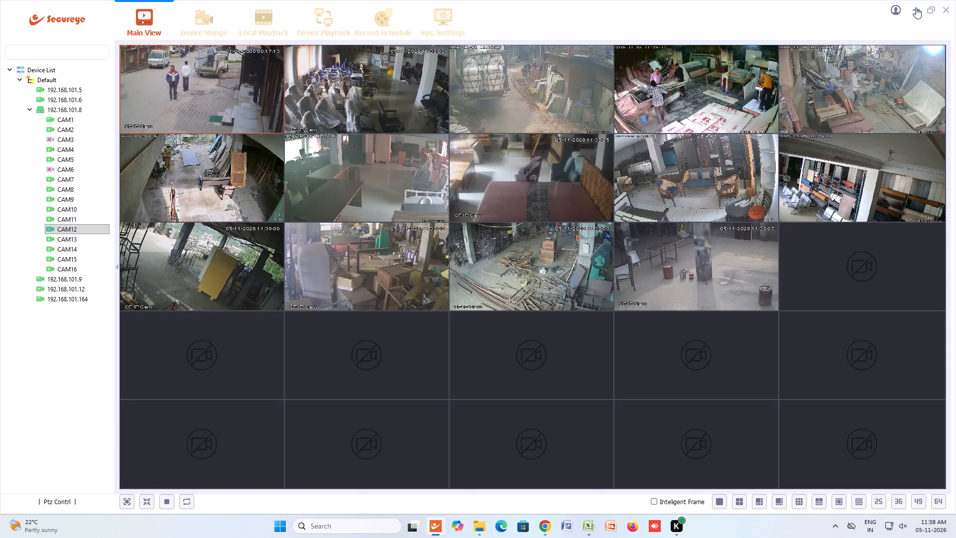
pyautogui.click(916, 7)
# Recheck the address entries from the permanent address back to the residential details, including the State Specific Id hint.
pyautogui.scroll(-2, 618, 286)
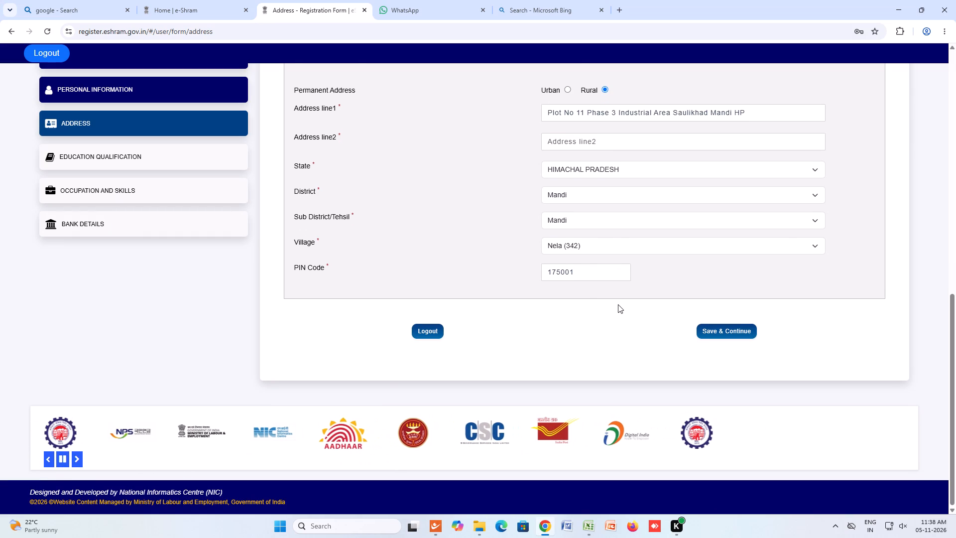
pyautogui.scroll(4, 618, 304)
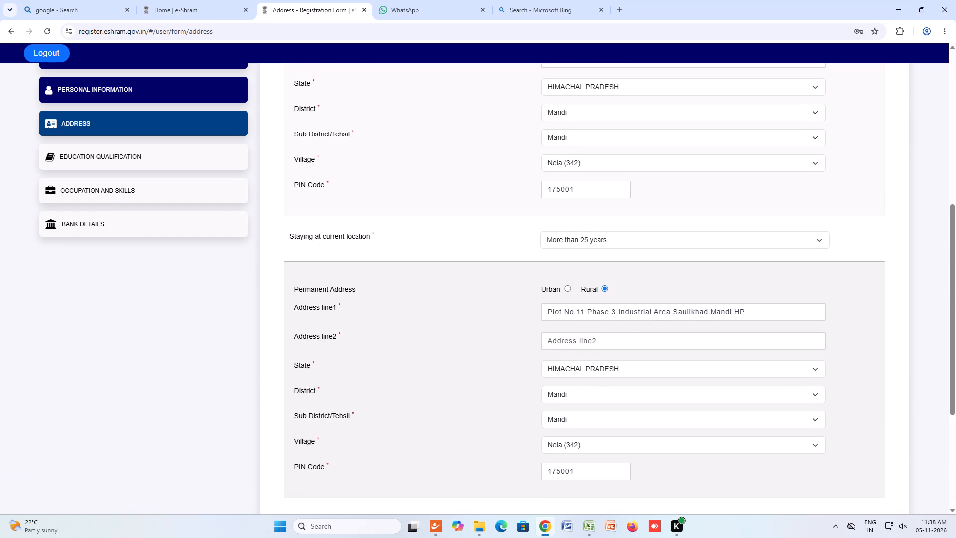
pyautogui.scroll(4, 618, 304)
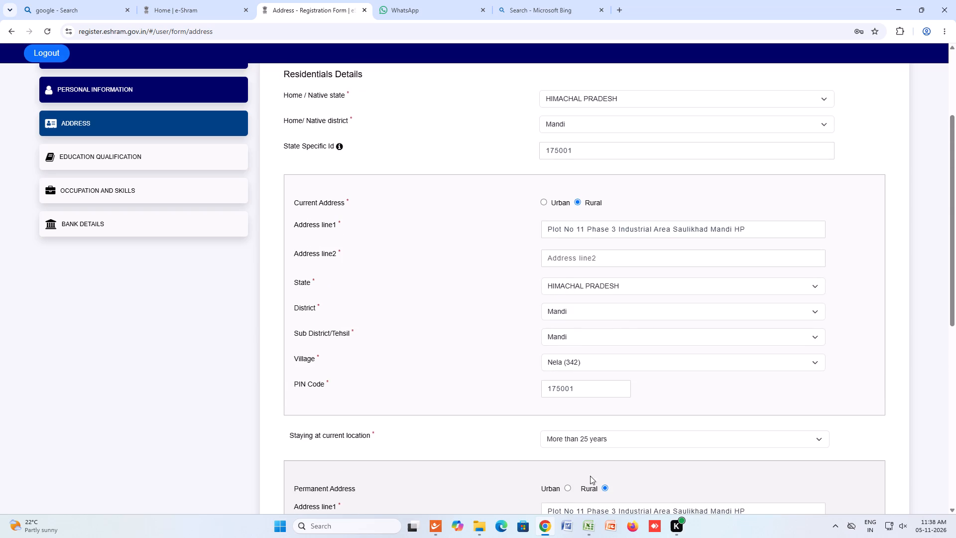
pyautogui.click(434, 526)
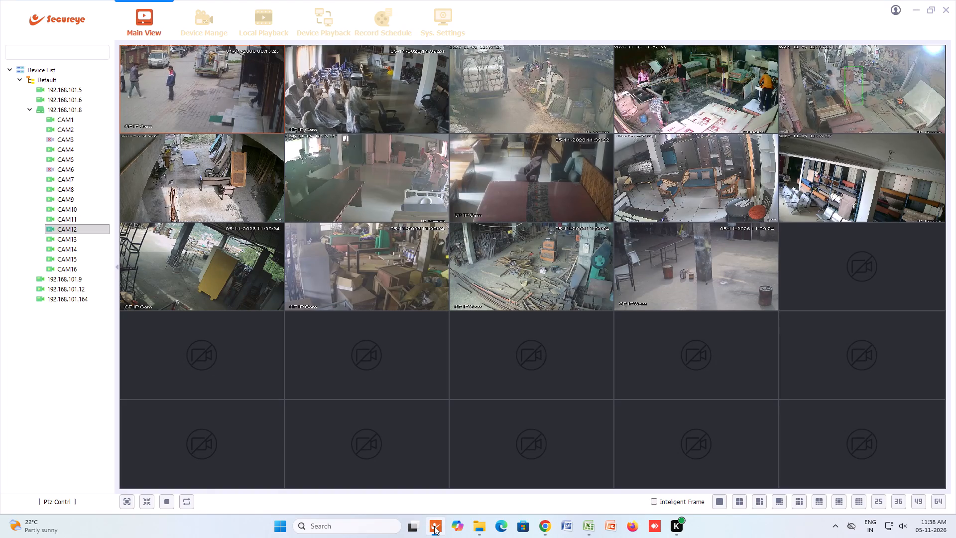
pyautogui.click(434, 526)
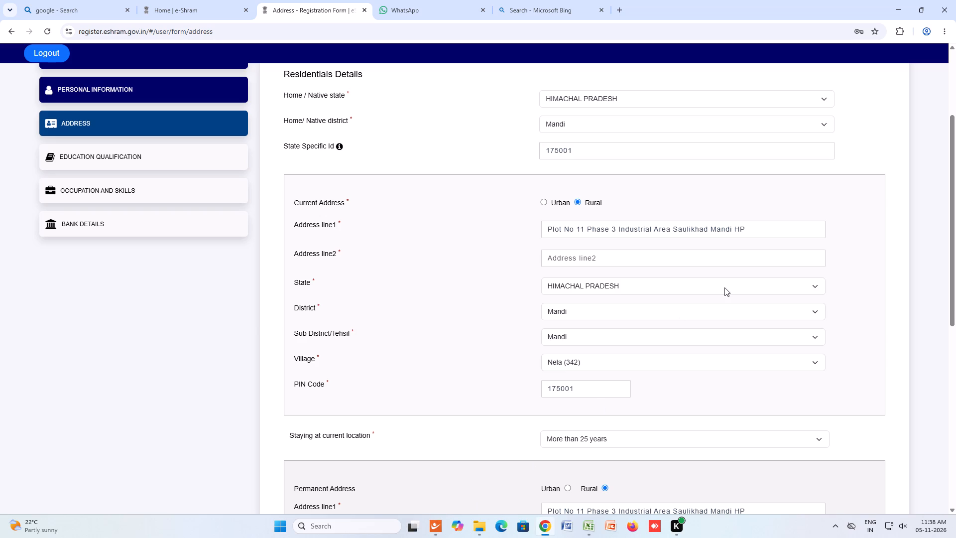
pyautogui.scroll(3, 724, 287)
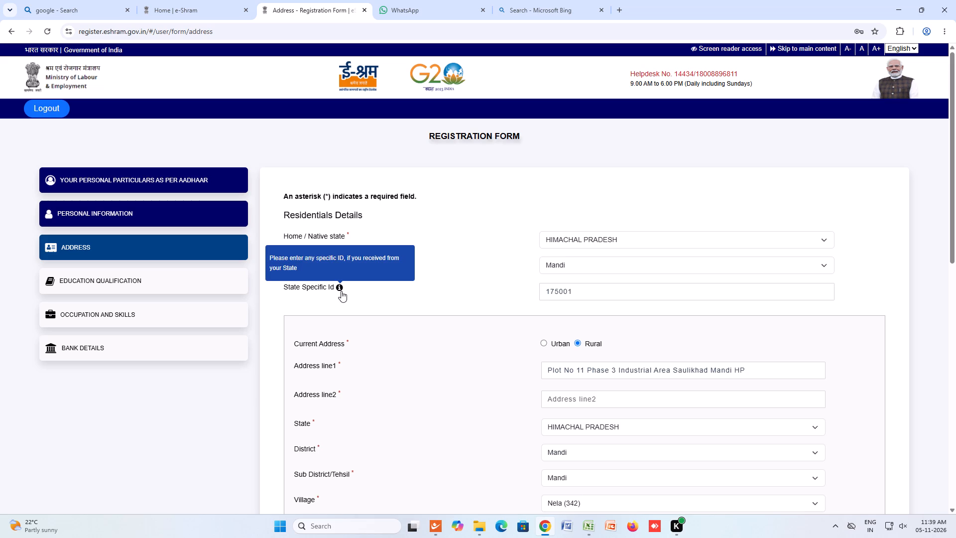
# Fill in the current address's empty Address line2 with the area's postal PIN code.
pyautogui.scroll(-3, 605, 314)
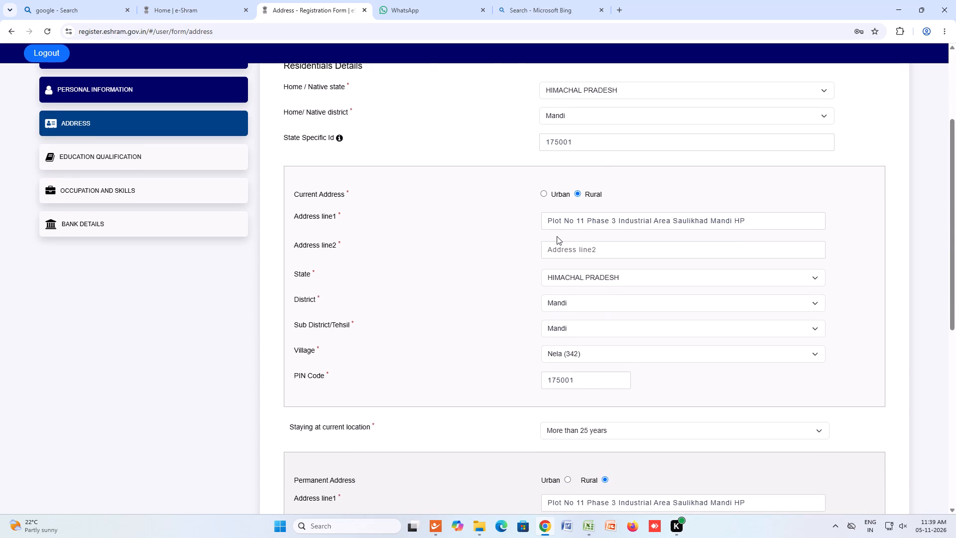
pyautogui.click(576, 253)
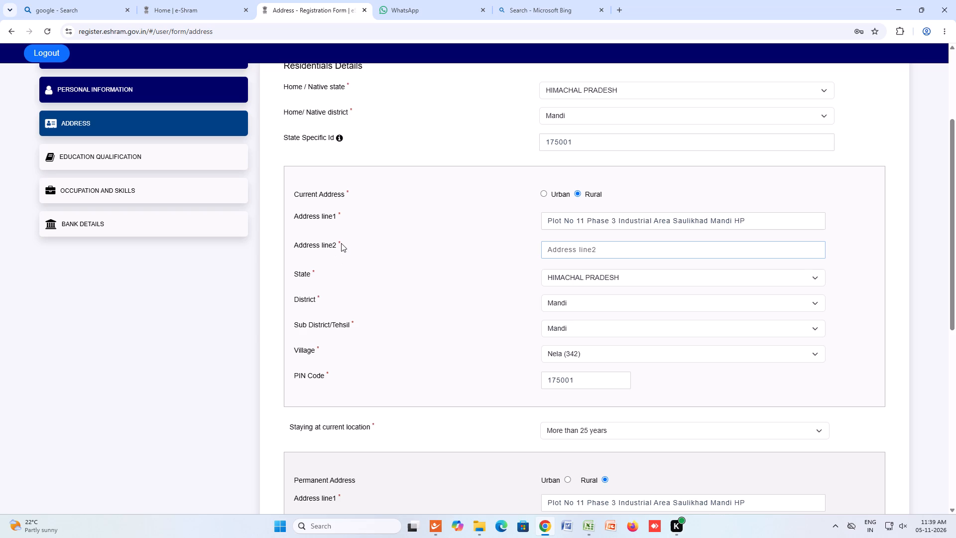
pyautogui.click(606, 252)
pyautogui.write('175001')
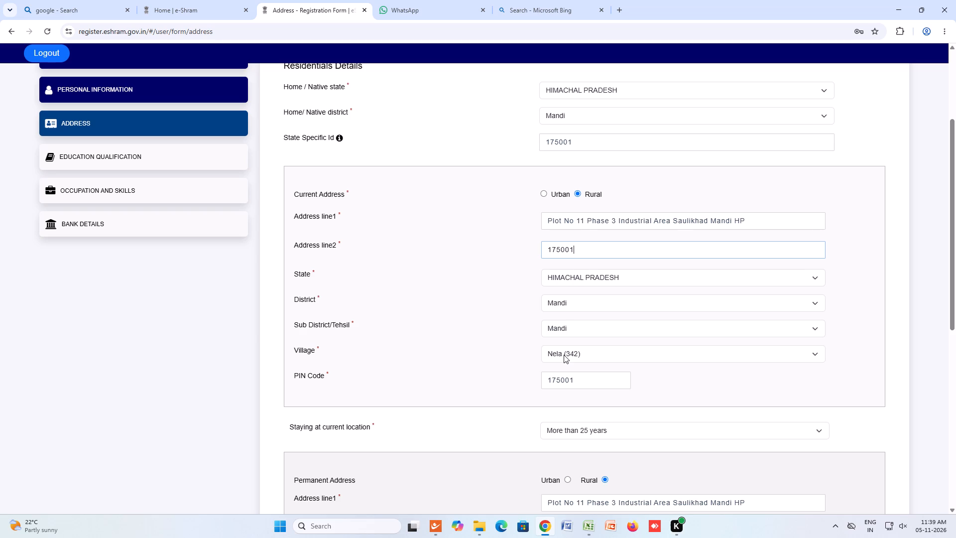
# Look through the current address's Village options beginning with S and N, and keep Nela (342) selected.
pyautogui.click(564, 355)
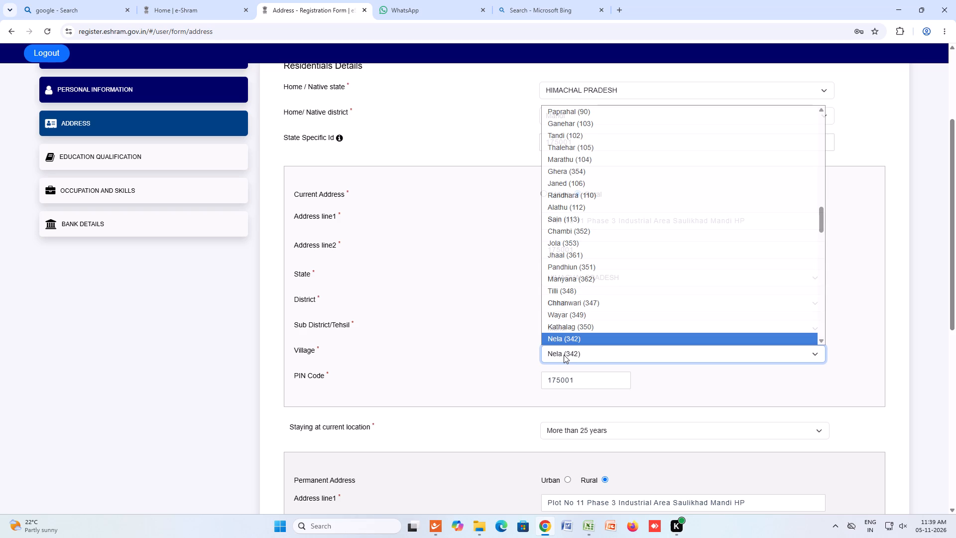
pyautogui.press('s')
pyautogui.press('s')
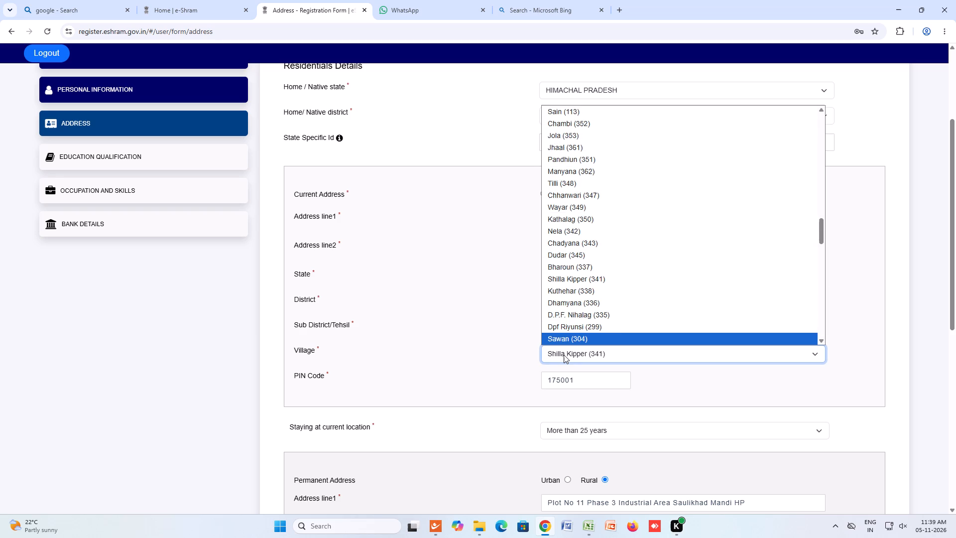
pyautogui.press('s')
pyautogui.press('s')
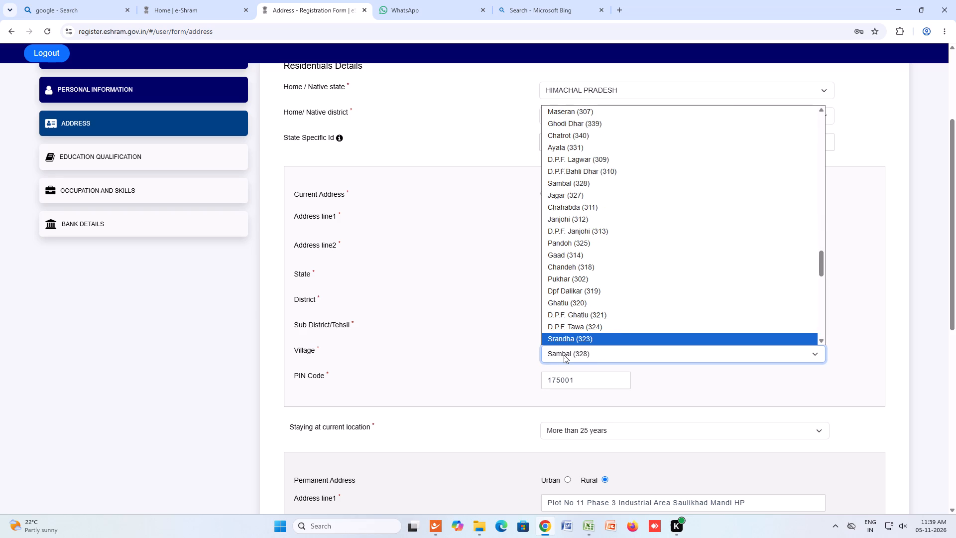
pyautogui.press('s')
pyautogui.write('sss')
pyautogui.write('ss')
pyautogui.press('n')
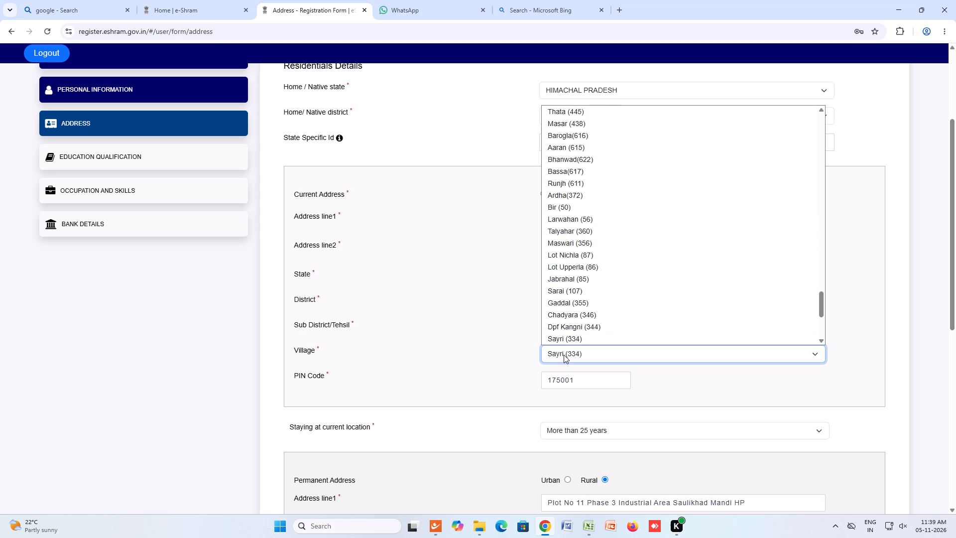
pyautogui.press('n')
pyautogui.press('n')
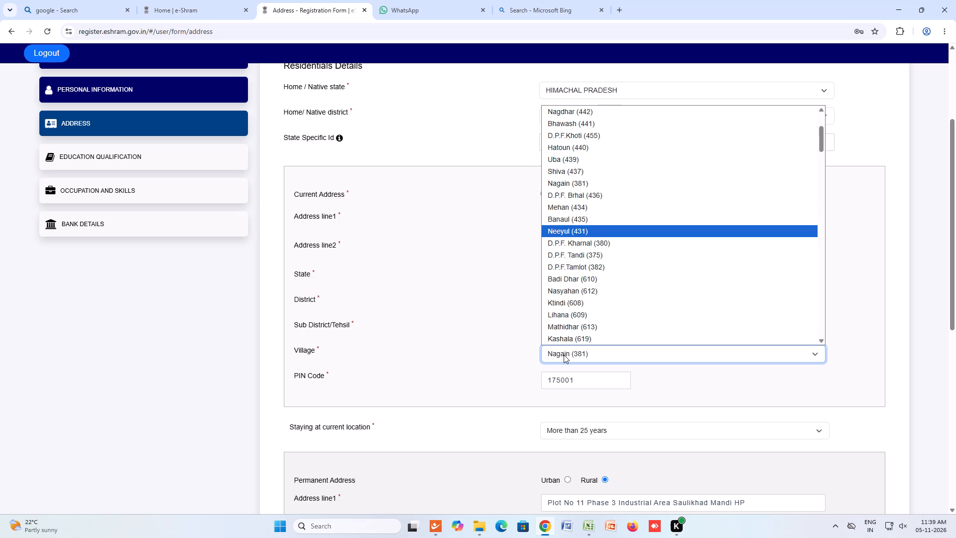
pyautogui.press('n')
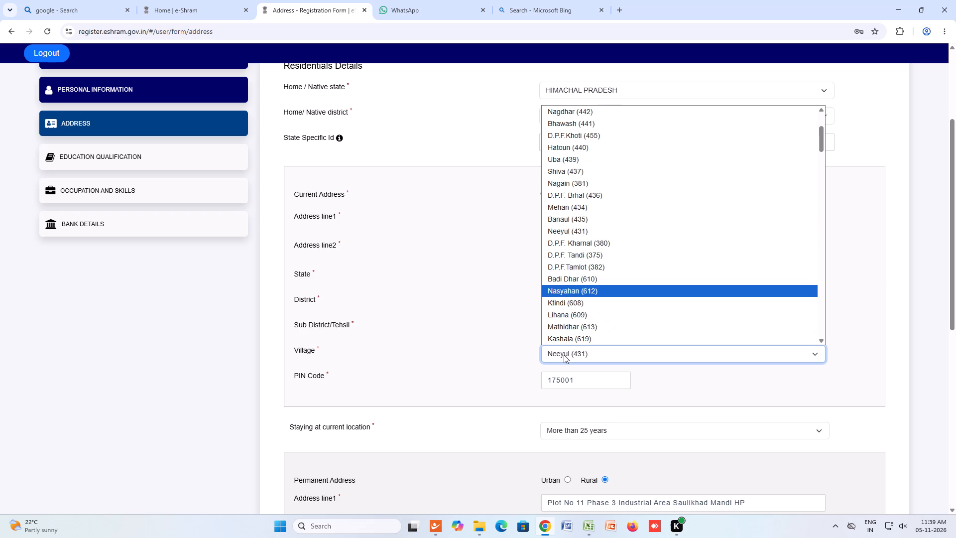
pyautogui.press('n')
pyautogui.press('n')
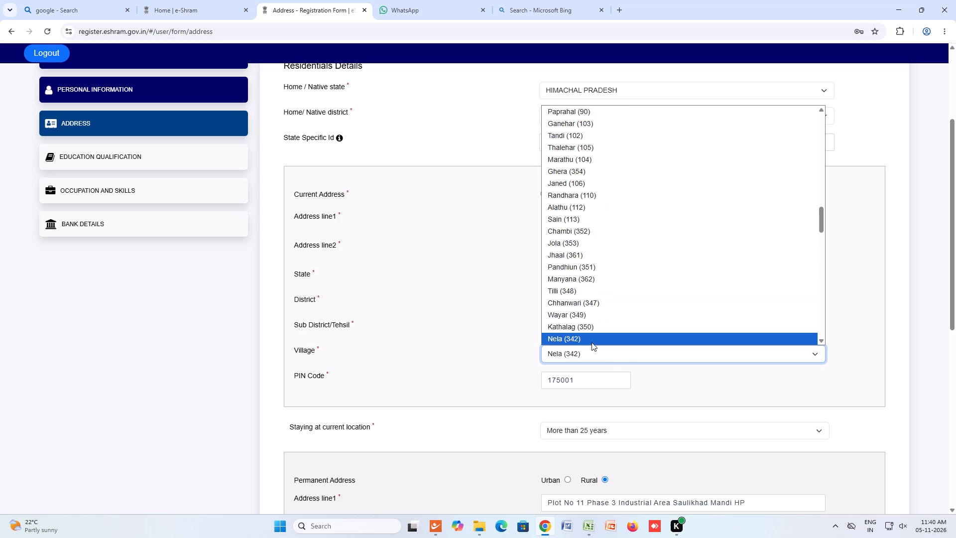
pyautogui.click(588, 341)
pyautogui.click(682, 393)
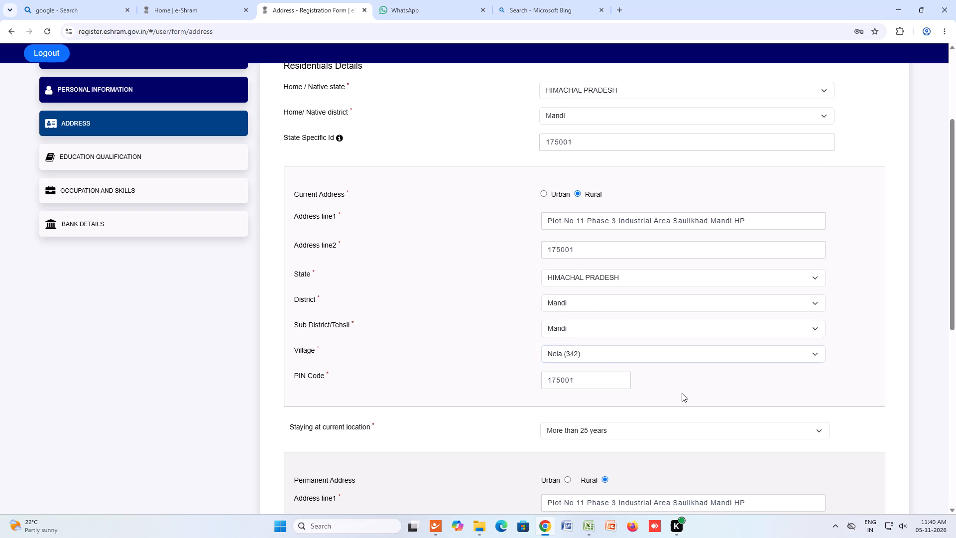
# Fill in the permanent address's empty Address line2 with the area's postal PIN code, and save the address section.
pyautogui.scroll(-3, 682, 393)
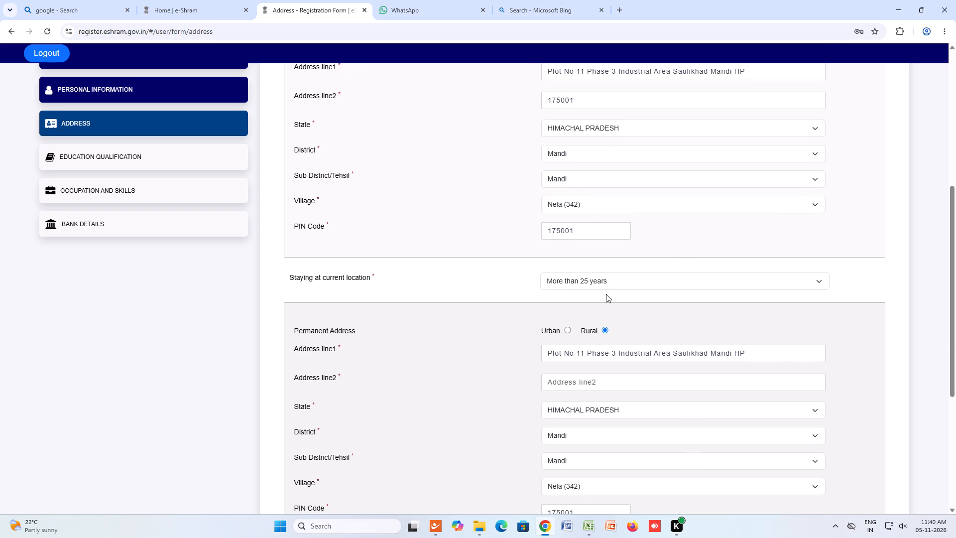
pyautogui.scroll(-2, 606, 294)
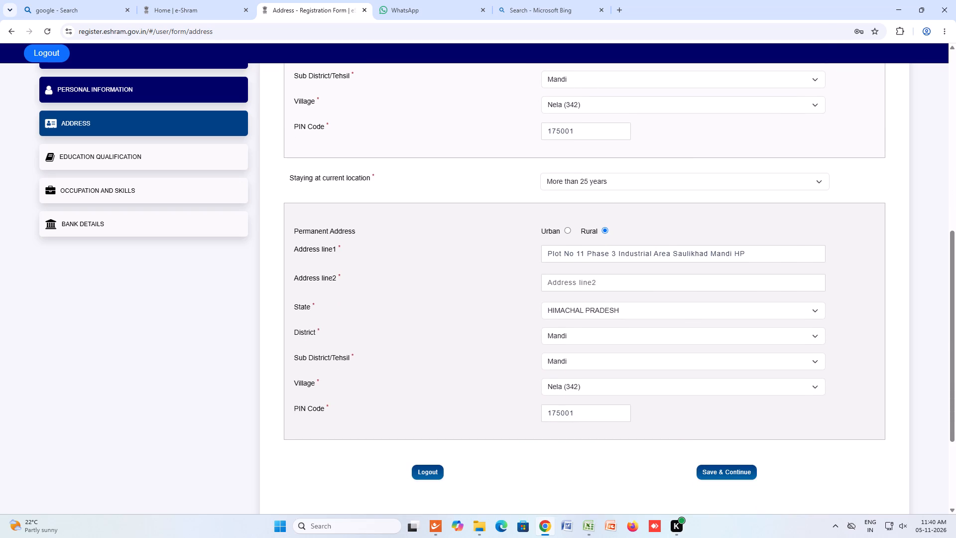
pyautogui.click(600, 284)
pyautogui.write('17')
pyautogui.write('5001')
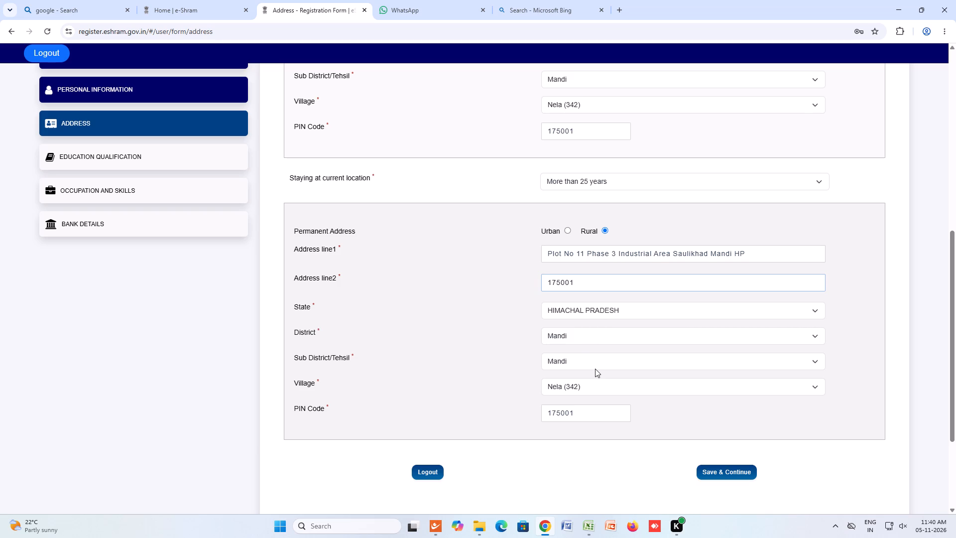
pyautogui.click(729, 473)
pyautogui.click(488, 336)
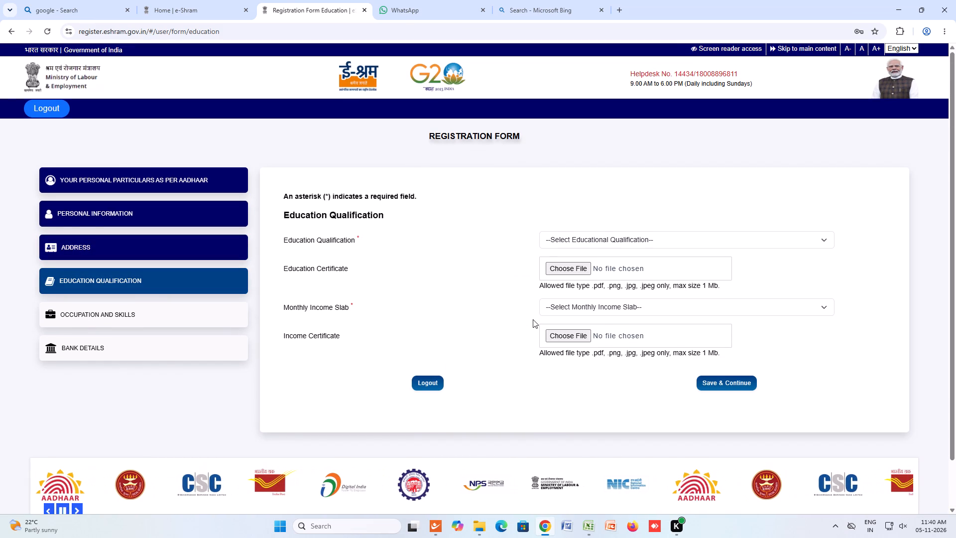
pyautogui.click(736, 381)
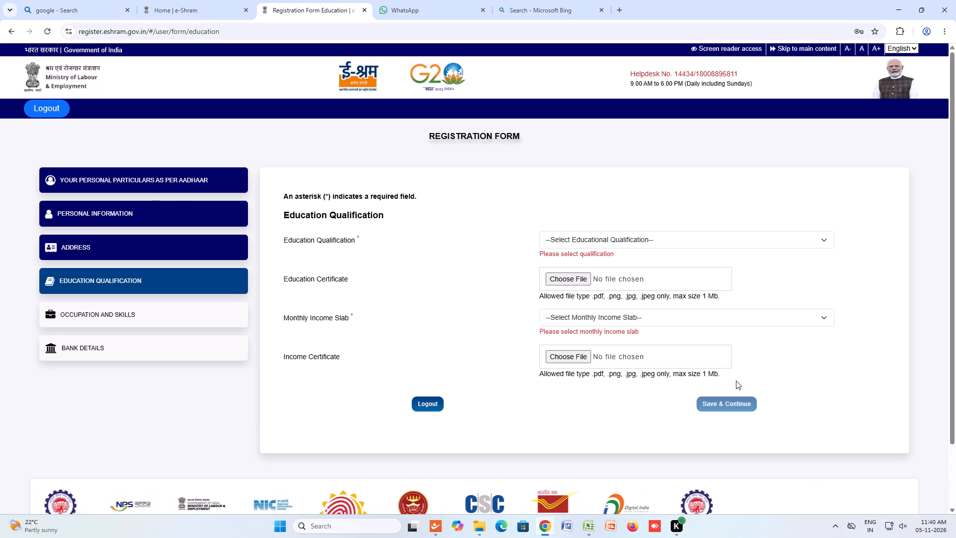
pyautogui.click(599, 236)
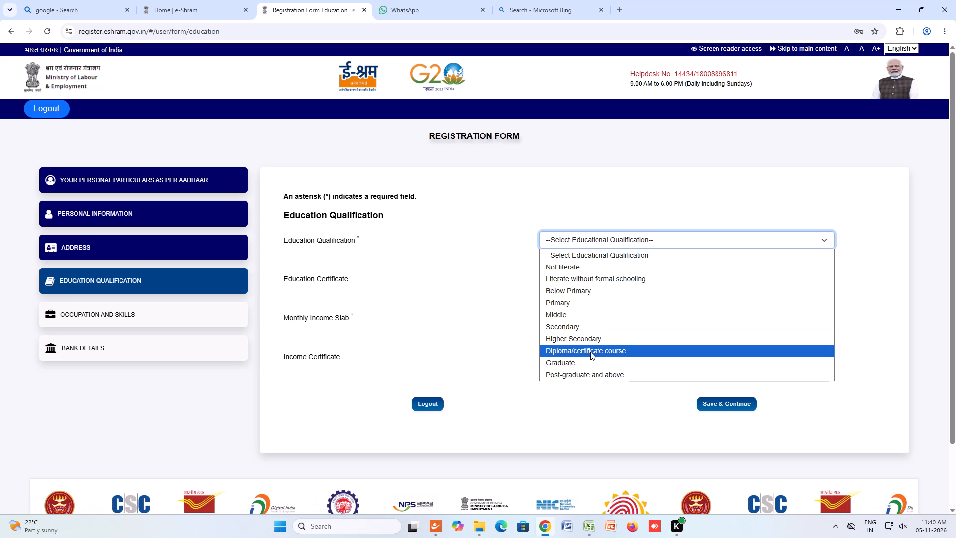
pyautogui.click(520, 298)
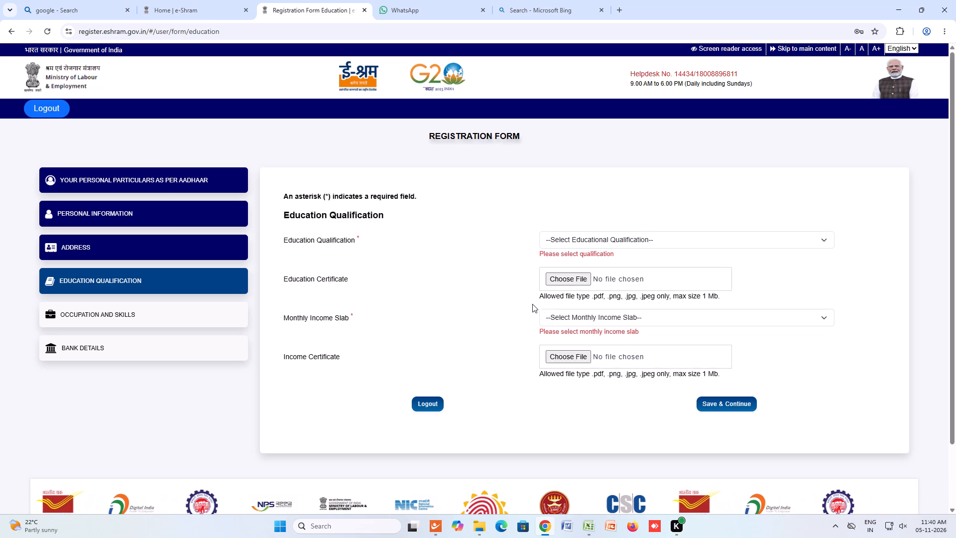
# Set the Monthly Income Slab to 10000 & Below.
pyautogui.click(601, 317)
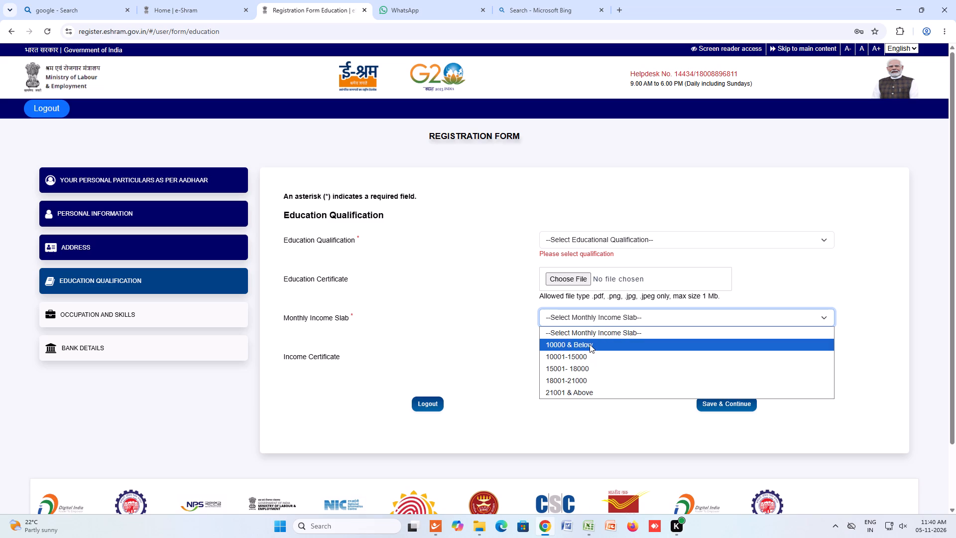
pyautogui.click(590, 344)
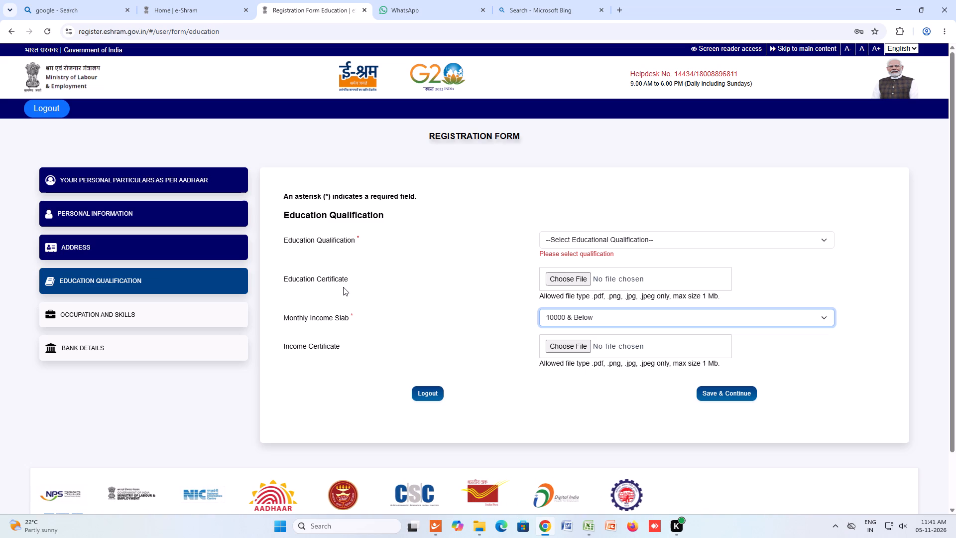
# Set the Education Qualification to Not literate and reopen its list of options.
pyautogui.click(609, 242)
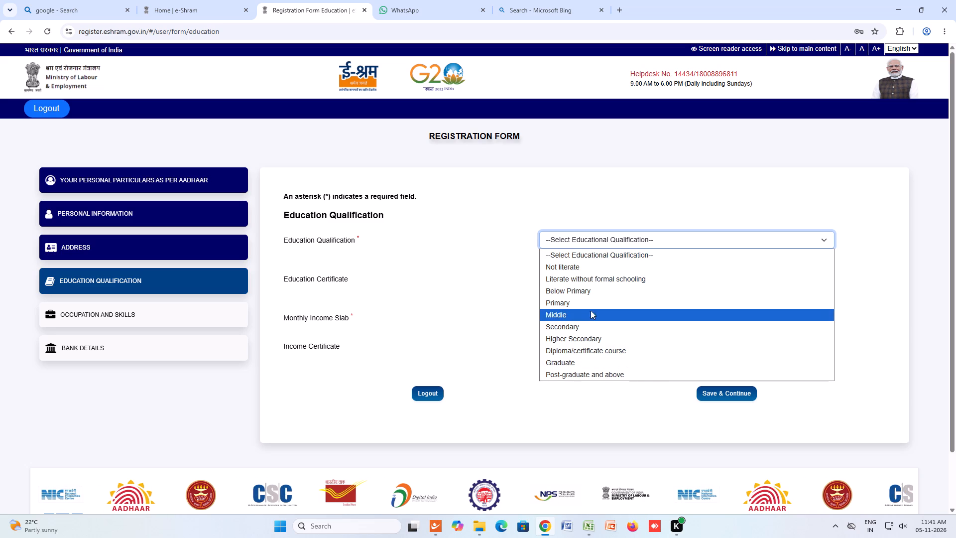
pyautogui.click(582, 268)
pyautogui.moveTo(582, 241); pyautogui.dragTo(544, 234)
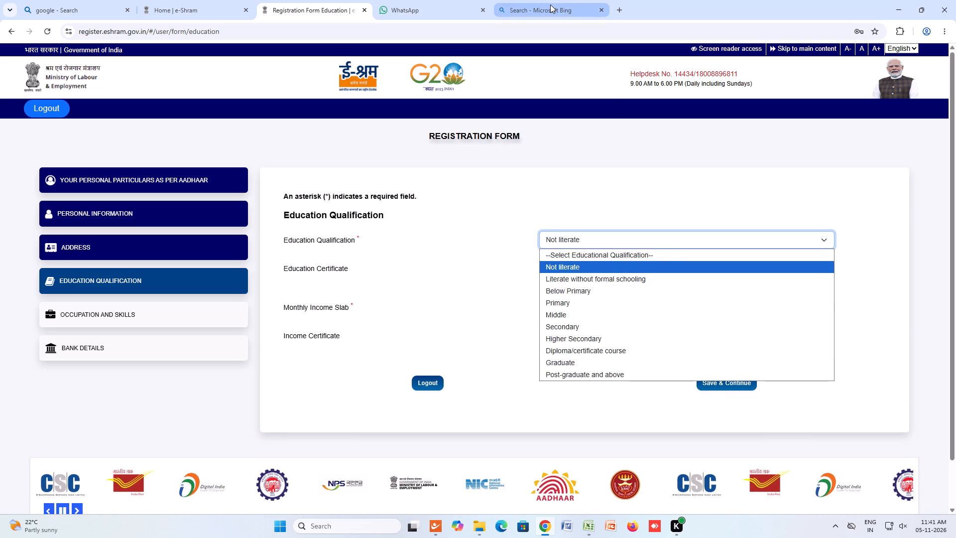
# Search Bing for "non literate meaning", read the explanation, and return to the registration form.
pyautogui.click(550, 4)
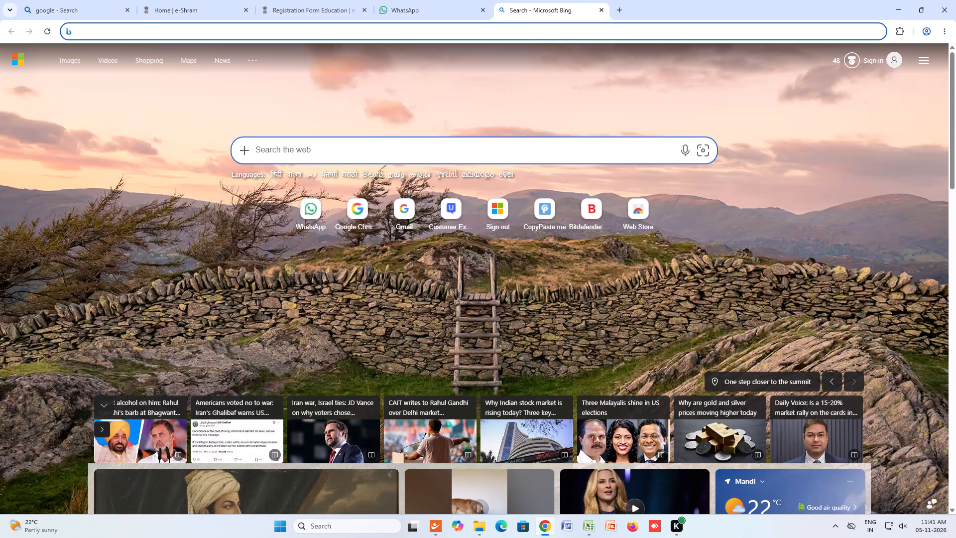
pyautogui.click(338, 152)
pyautogui.write('non lity')
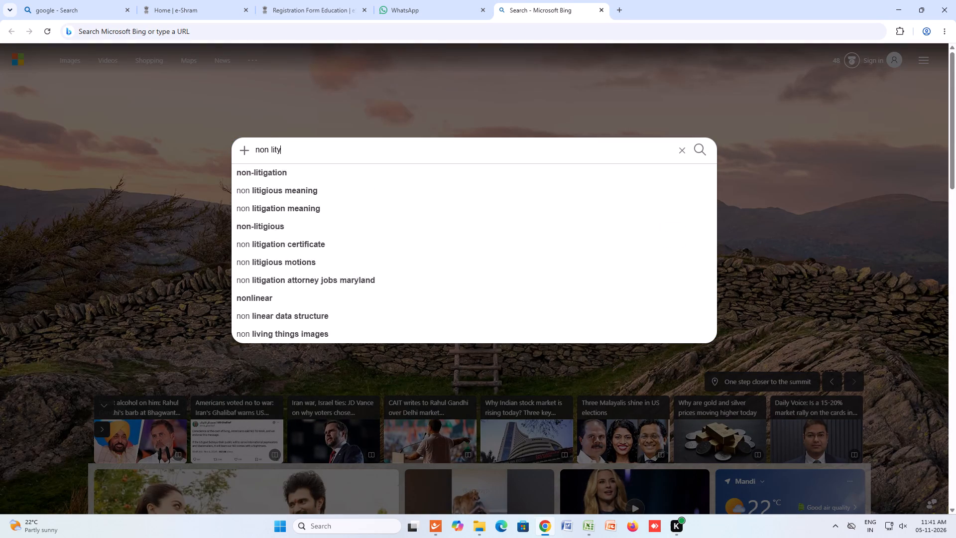
pyautogui.press('BackSpace')
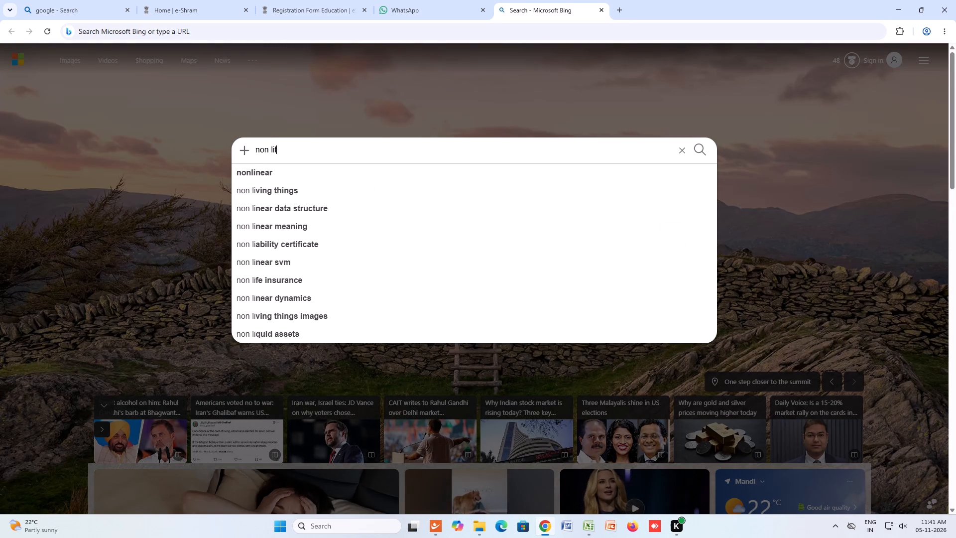
pyautogui.write('er')
pyautogui.write('ate')
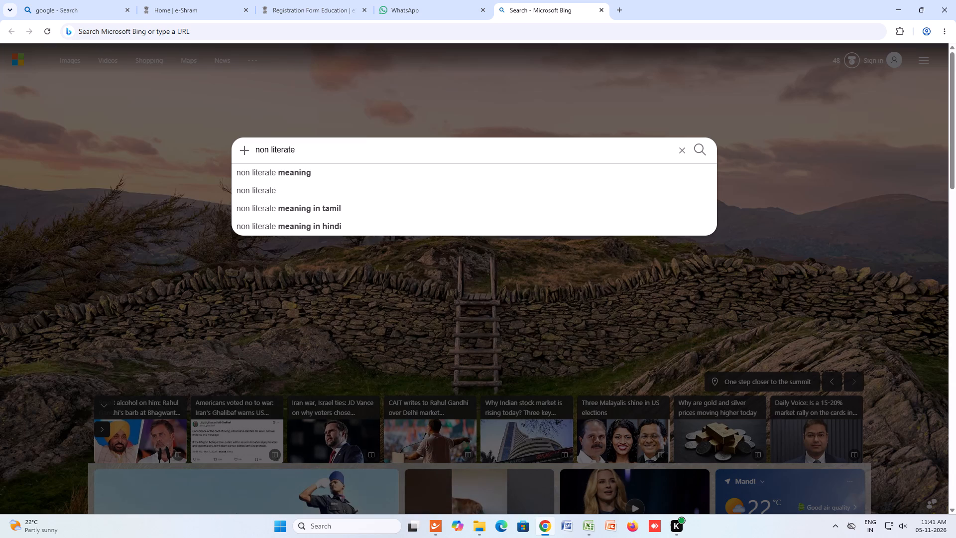
pyautogui.click(333, 180)
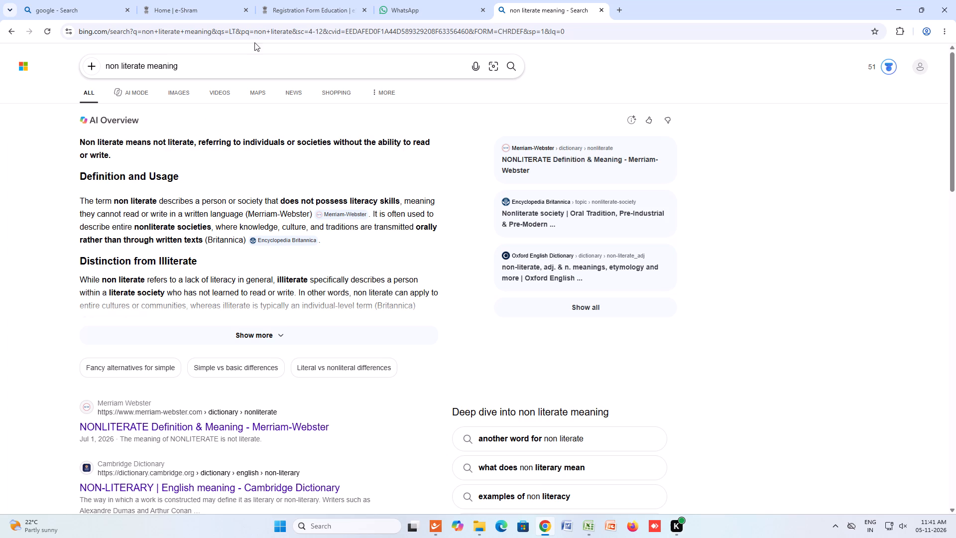
pyautogui.click(279, 9)
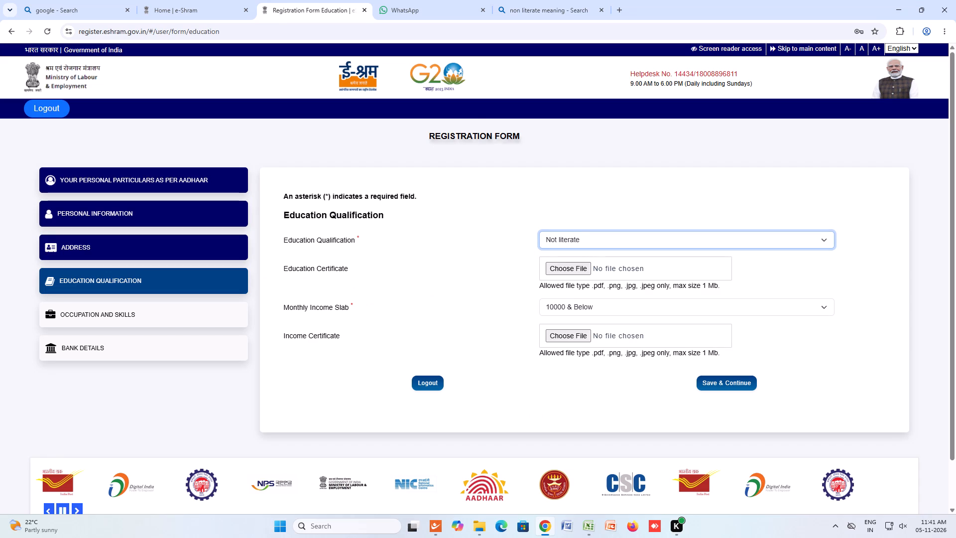
# Set the Education Qualification to Primary and save the section, continuing to Occupation and Skills.
pyautogui.click(585, 243)
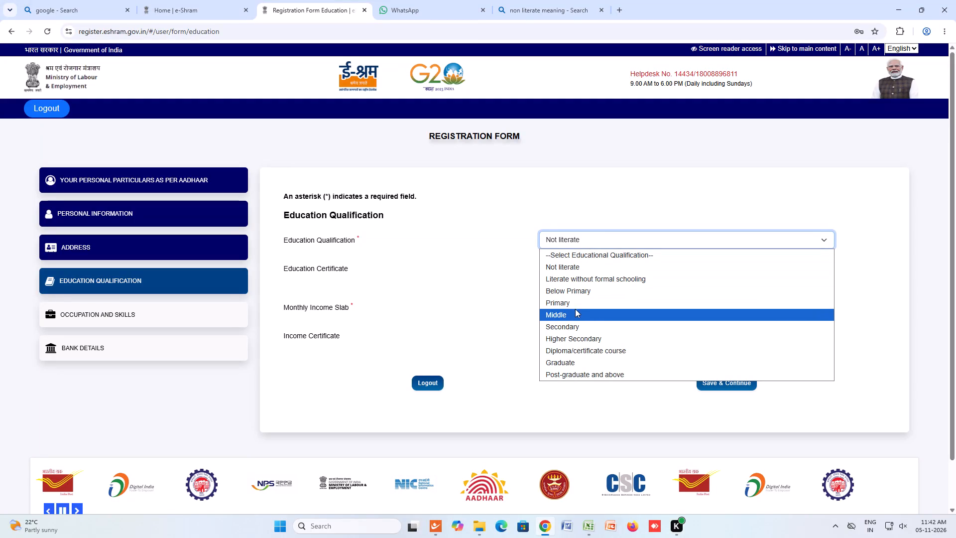
pyautogui.click(577, 299)
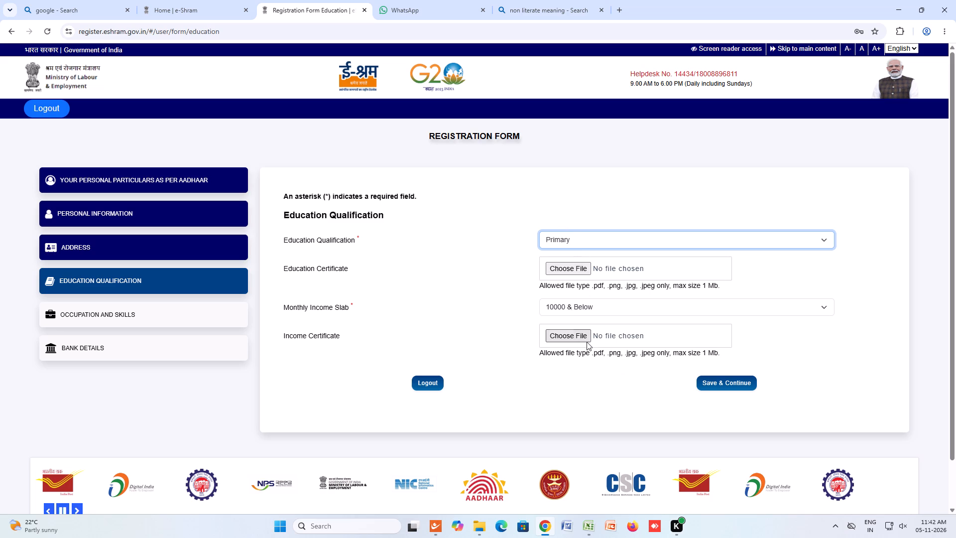
pyautogui.click(720, 385)
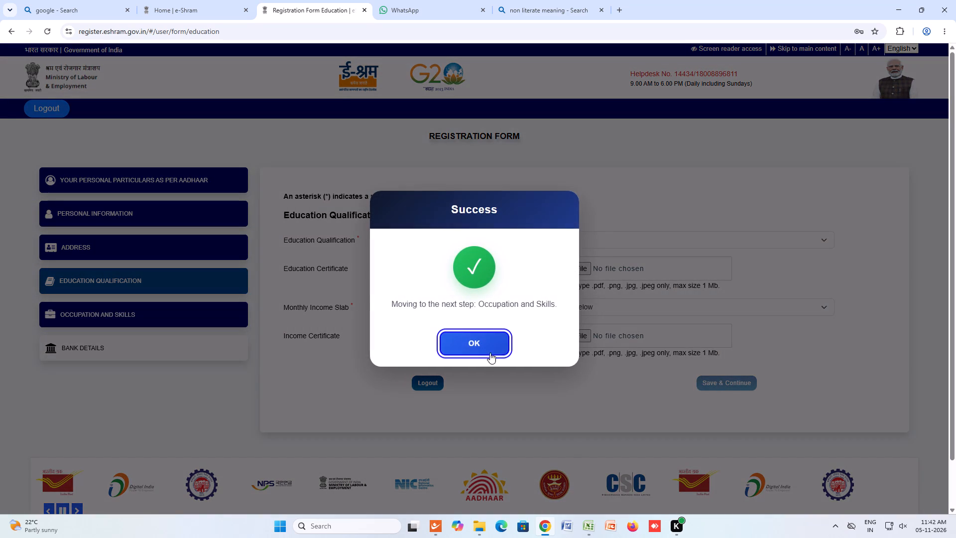
pyautogui.click(466, 345)
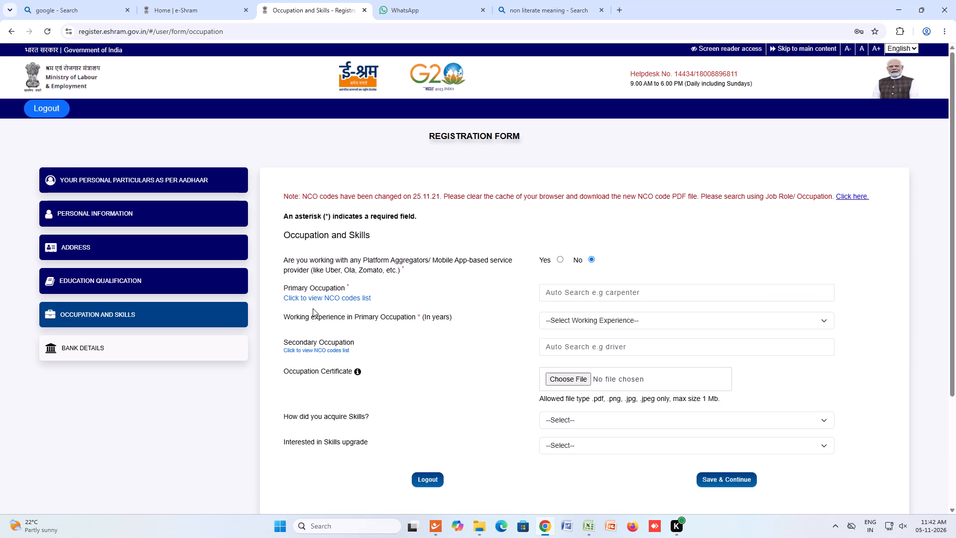
# Enter Business as the Primary Occupation, trying to reopen the Education Qualification section partway through.
pyautogui.click(623, 293)
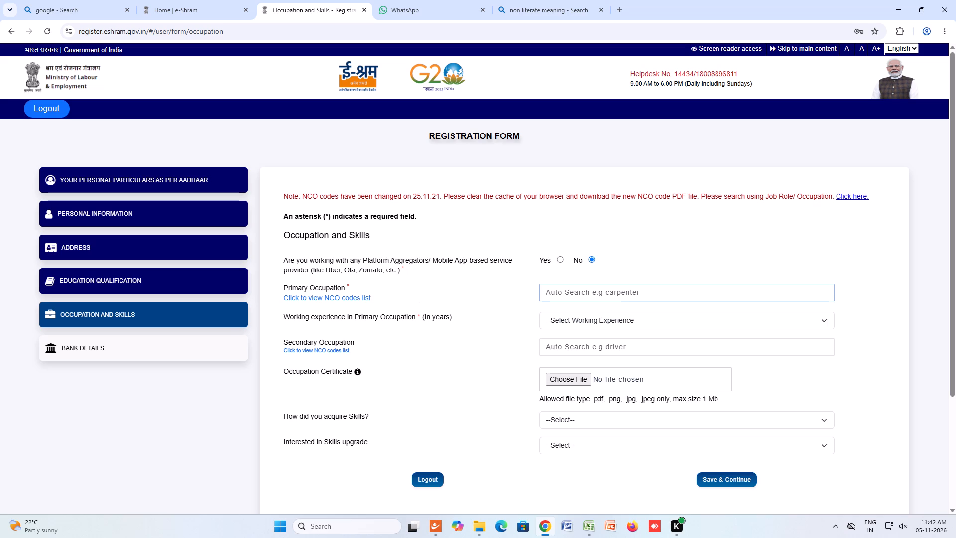
pyautogui.hotkey('shift', 'b')
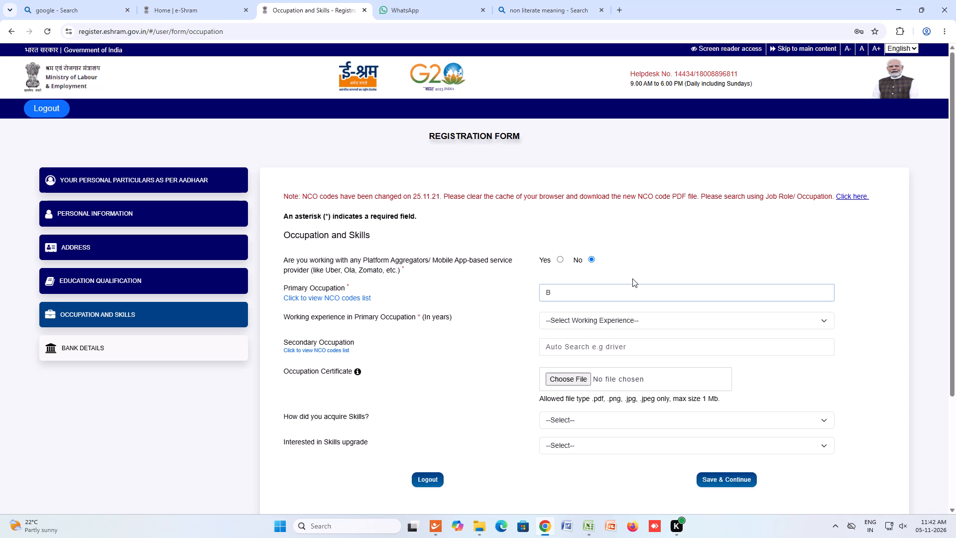
pyautogui.click(93, 281)
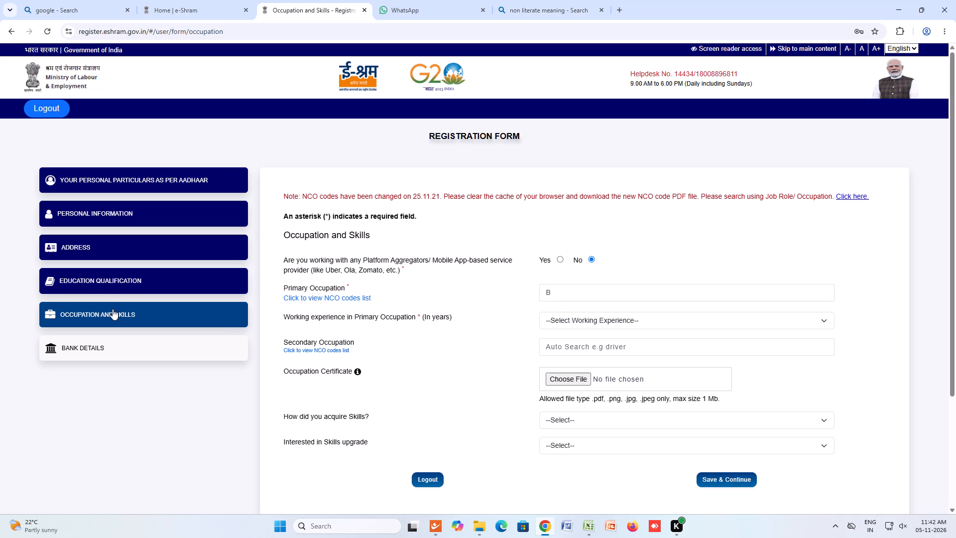
pyautogui.click(118, 282)
pyautogui.click(118, 282)
pyautogui.tripleClick(118, 282)
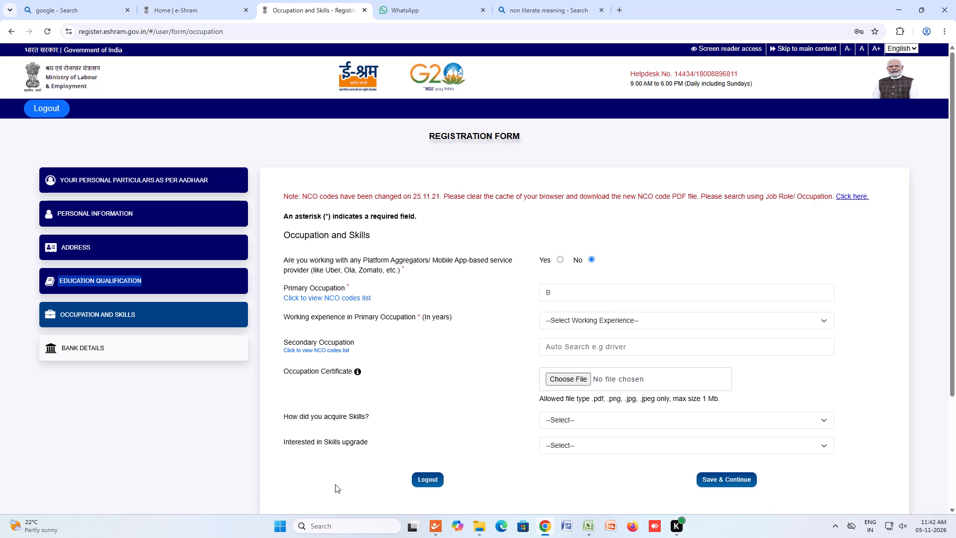
pyautogui.click(570, 290)
pyautogui.write('usiness')
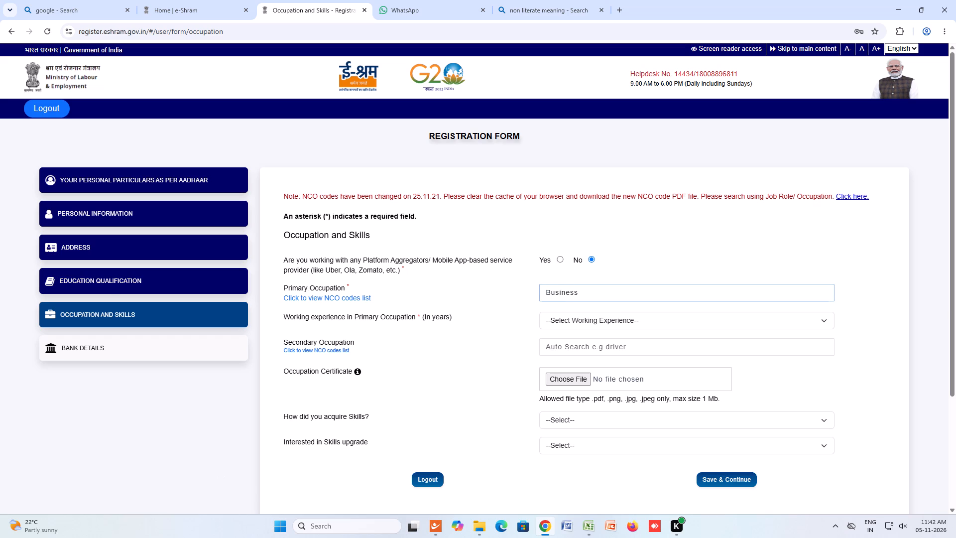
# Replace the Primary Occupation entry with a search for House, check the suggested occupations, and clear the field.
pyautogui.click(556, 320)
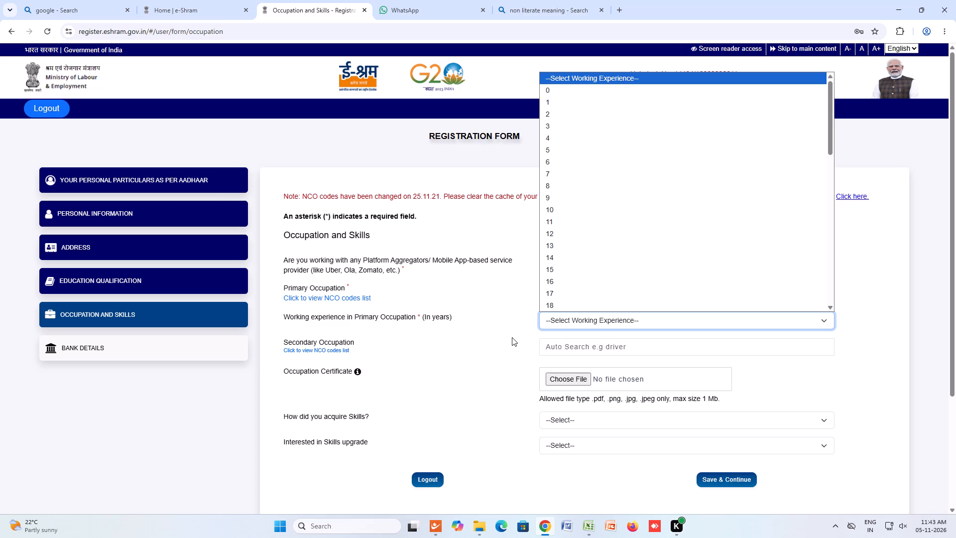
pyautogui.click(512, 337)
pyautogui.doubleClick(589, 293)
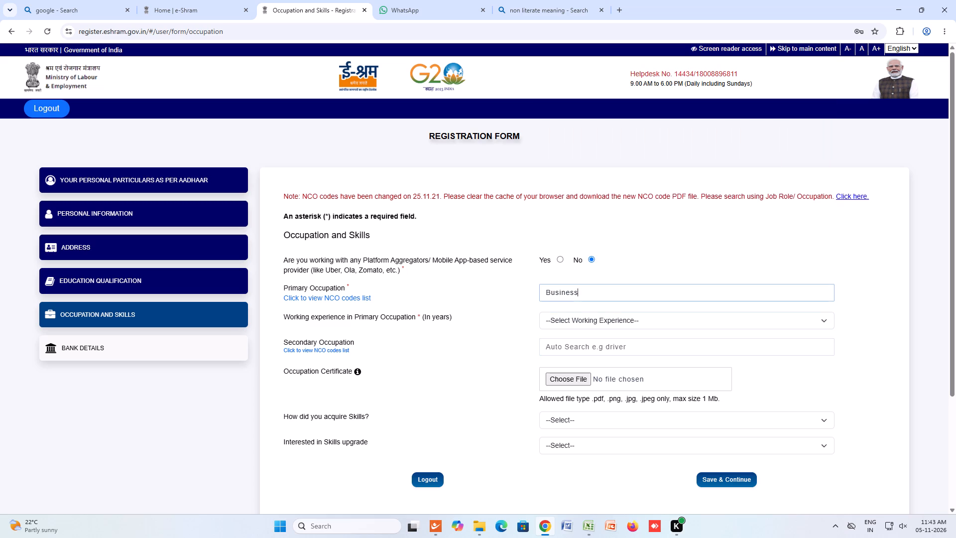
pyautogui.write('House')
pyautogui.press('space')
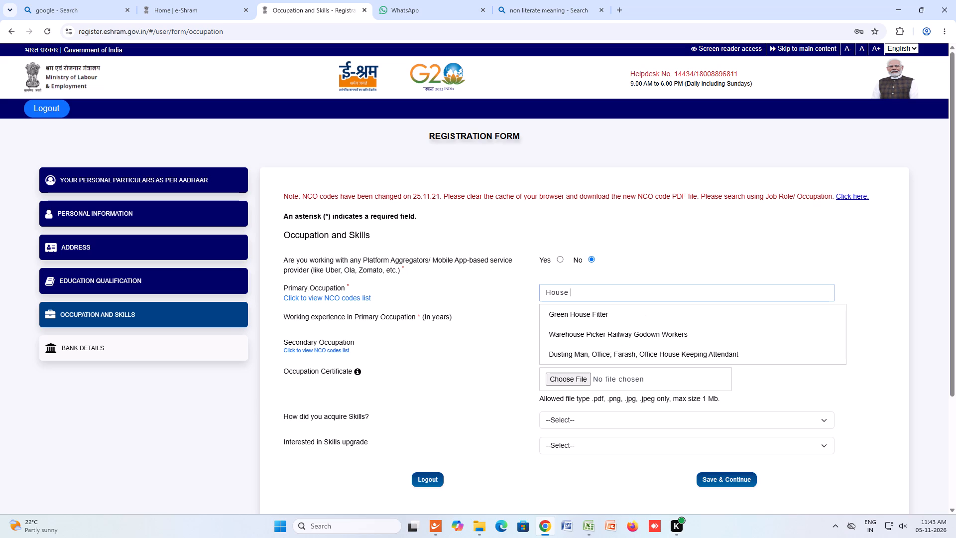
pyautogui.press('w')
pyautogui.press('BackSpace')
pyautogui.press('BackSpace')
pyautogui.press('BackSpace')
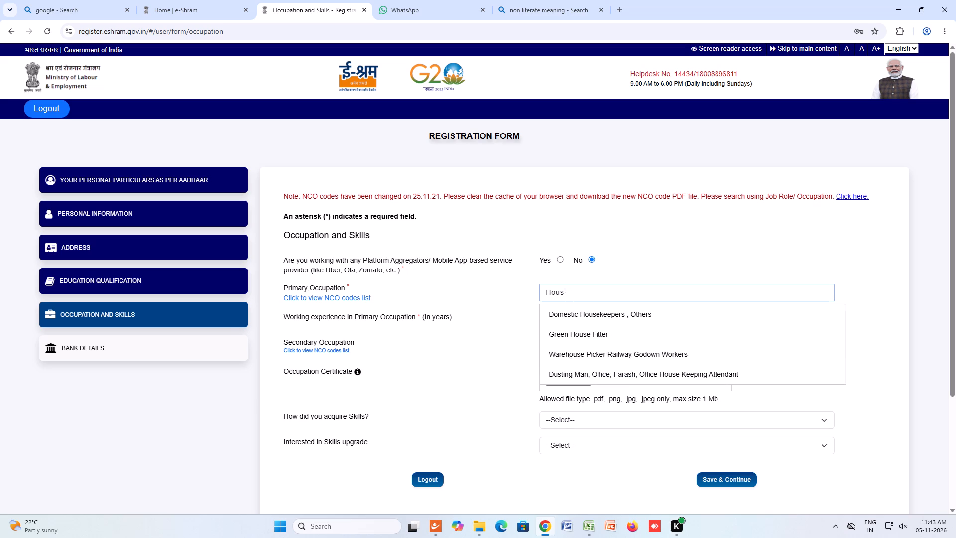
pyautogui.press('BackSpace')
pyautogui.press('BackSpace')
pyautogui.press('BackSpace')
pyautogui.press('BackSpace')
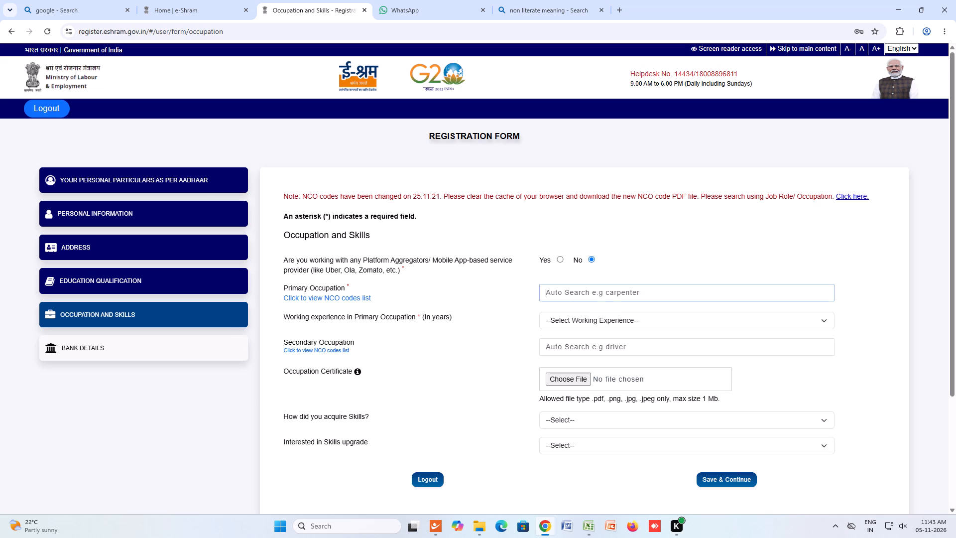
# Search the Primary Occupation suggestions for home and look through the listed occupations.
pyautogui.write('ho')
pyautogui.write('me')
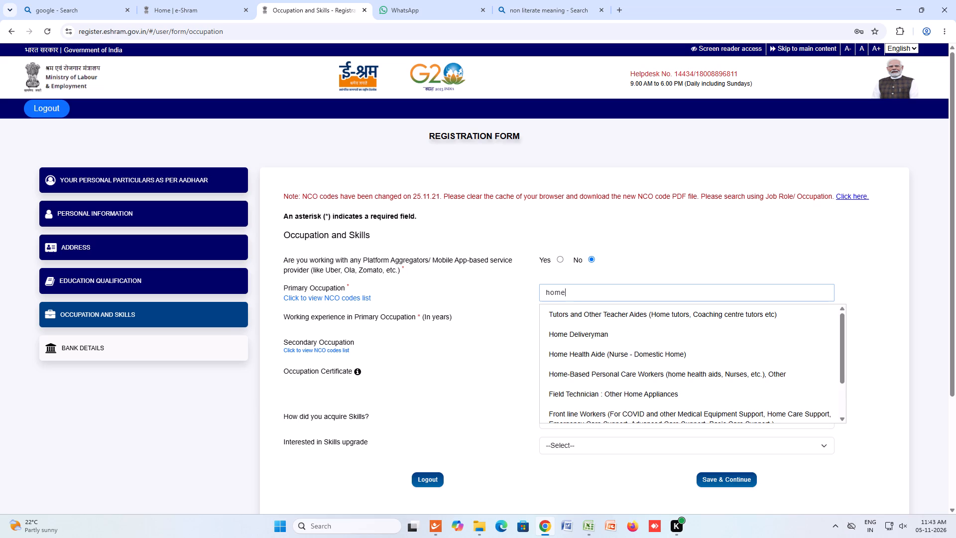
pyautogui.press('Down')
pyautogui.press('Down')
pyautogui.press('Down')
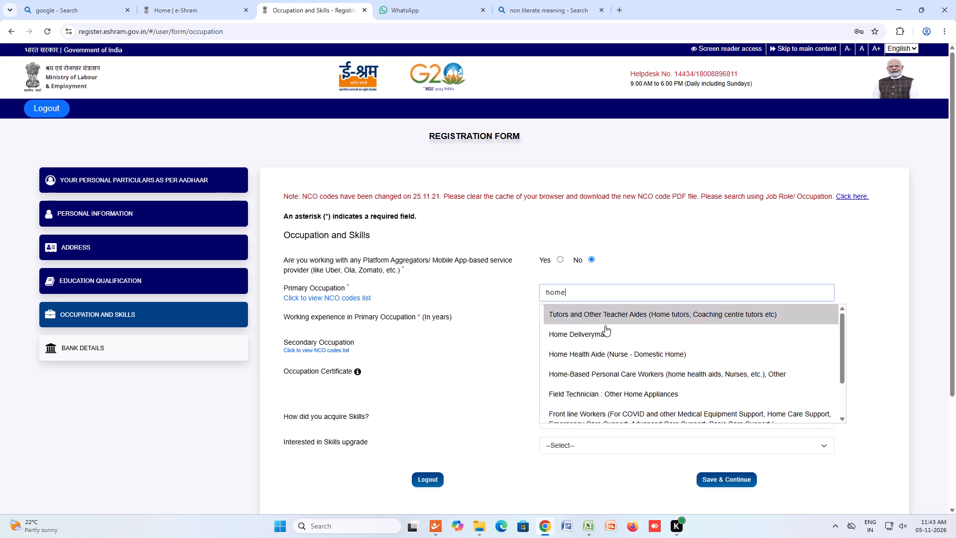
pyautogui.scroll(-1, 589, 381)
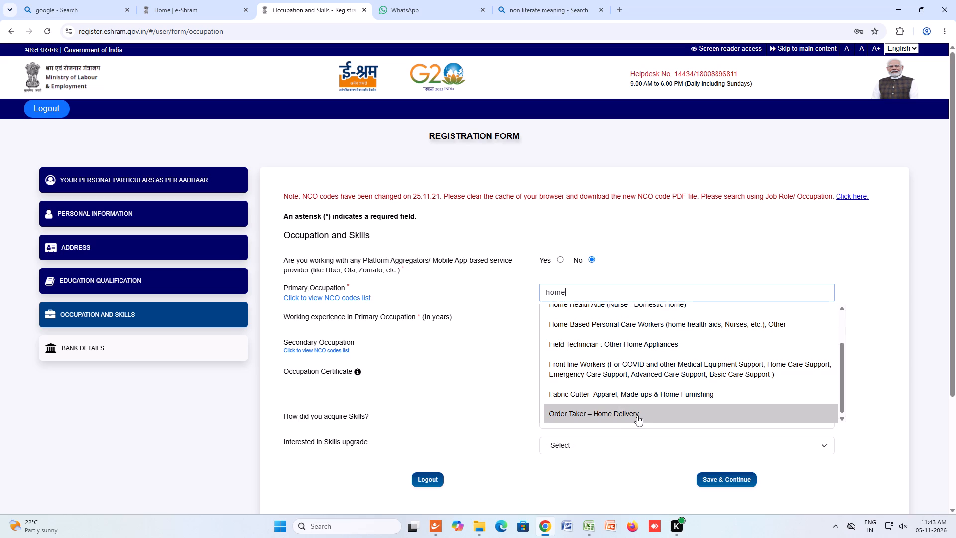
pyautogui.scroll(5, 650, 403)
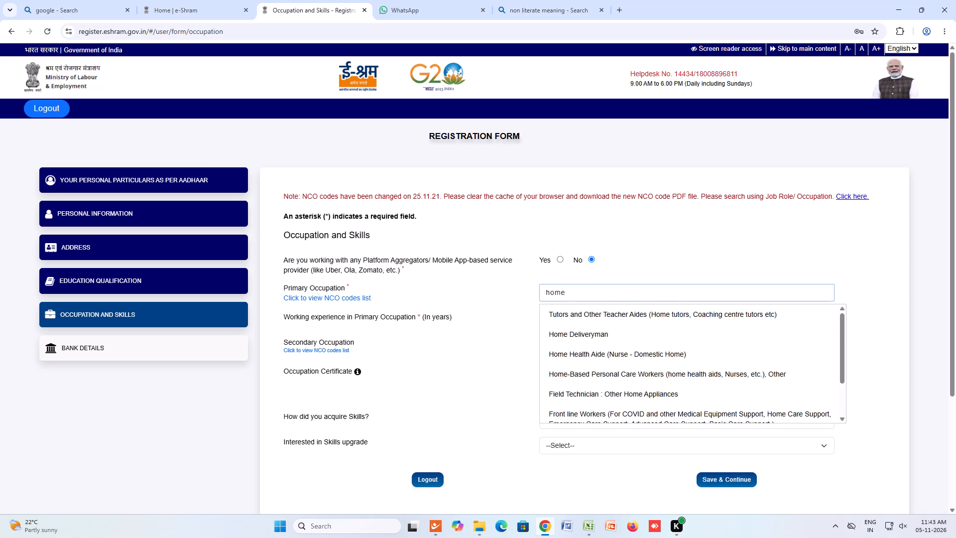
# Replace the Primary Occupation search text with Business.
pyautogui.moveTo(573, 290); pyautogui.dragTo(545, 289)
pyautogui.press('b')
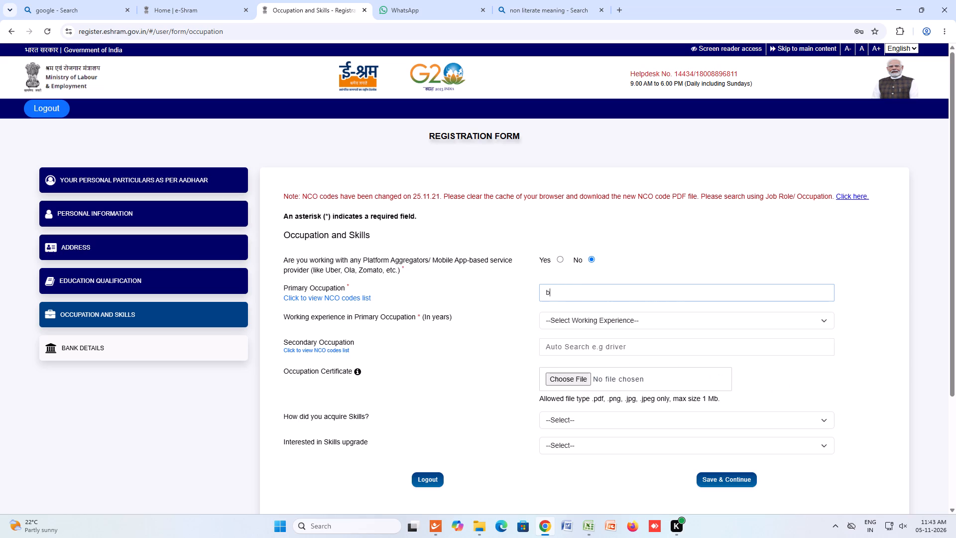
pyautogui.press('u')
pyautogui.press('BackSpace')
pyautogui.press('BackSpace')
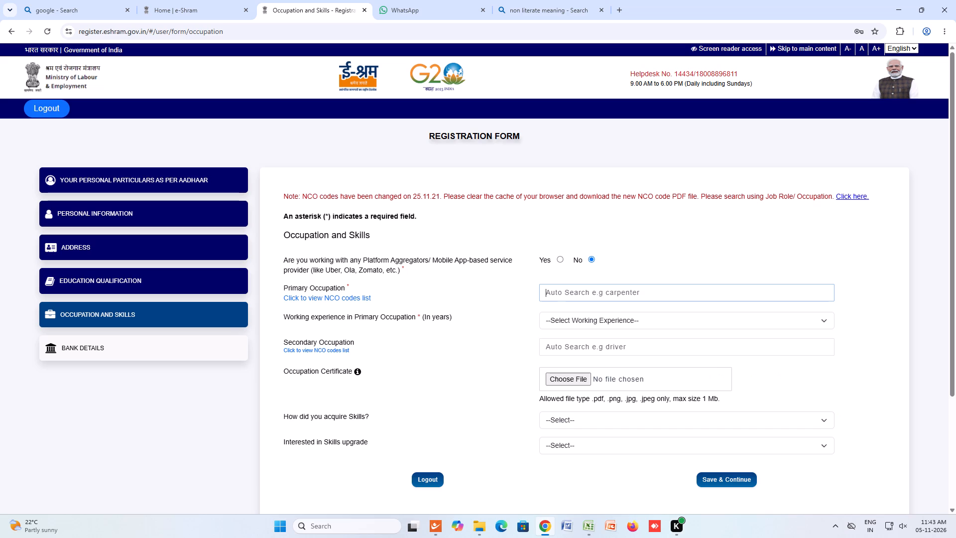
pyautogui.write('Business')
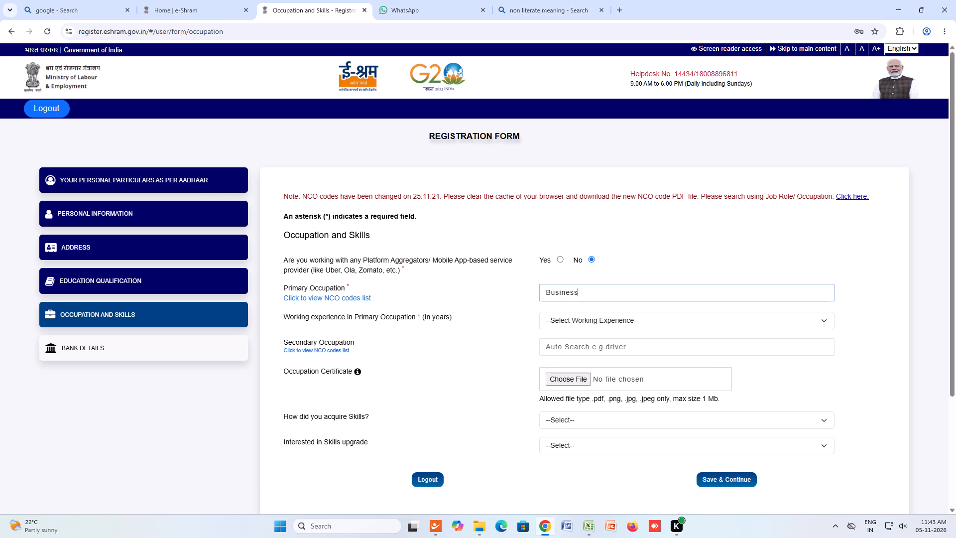
# Set the working experience in the primary occupation to 2 years.
pyautogui.click(592, 328)
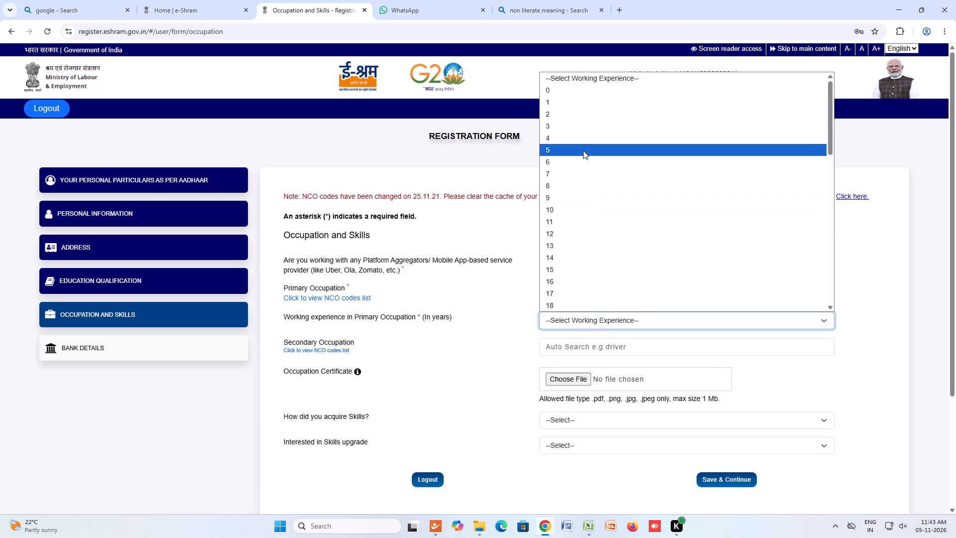
pyautogui.click(583, 149)
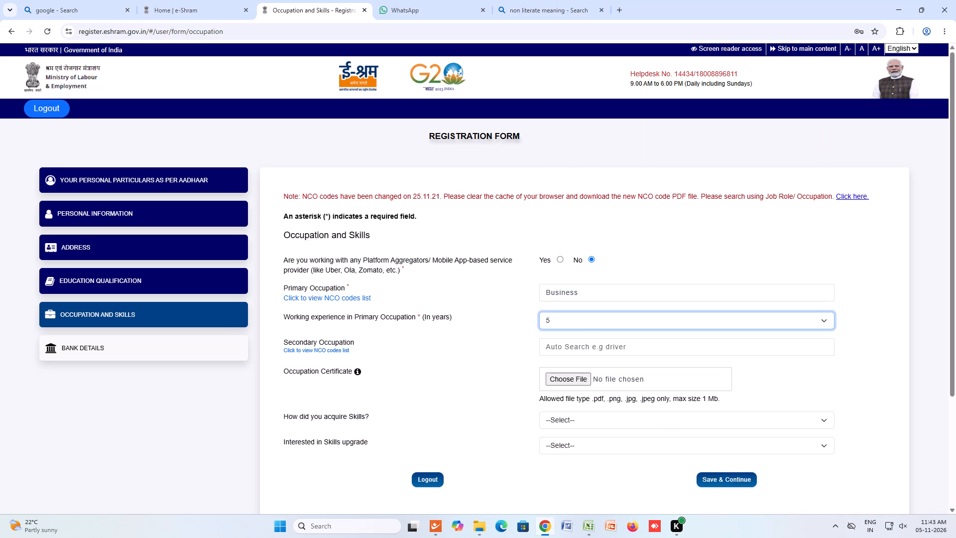
pyautogui.click(586, 320)
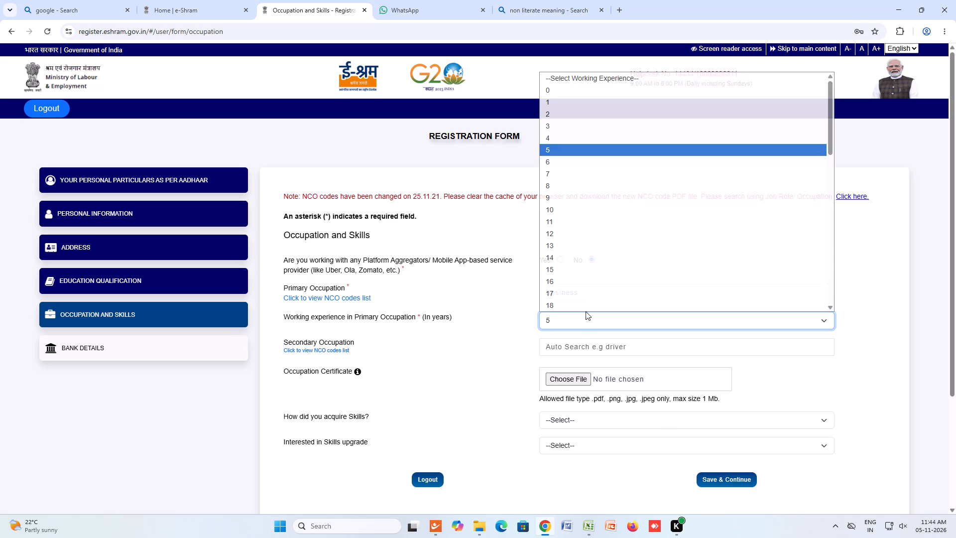
pyautogui.click(568, 117)
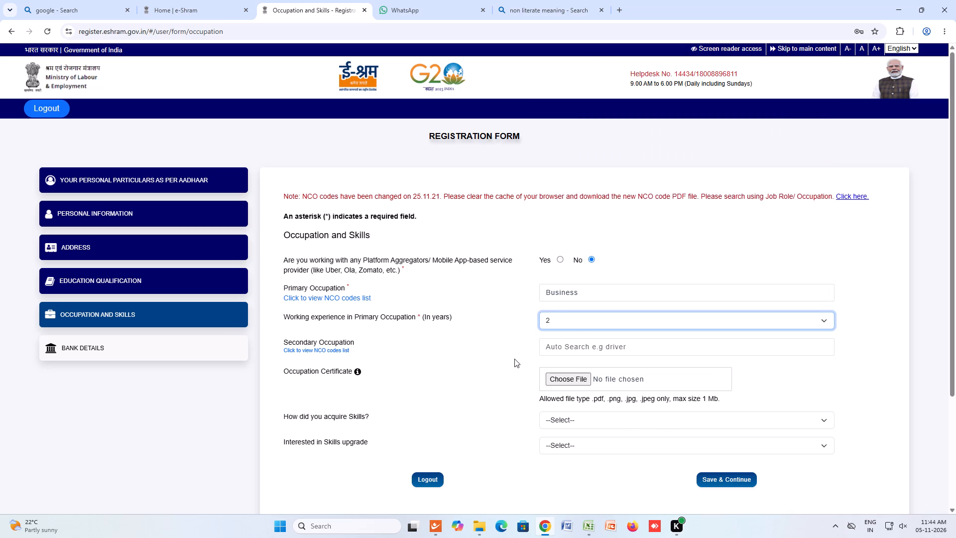
pyautogui.click(514, 359)
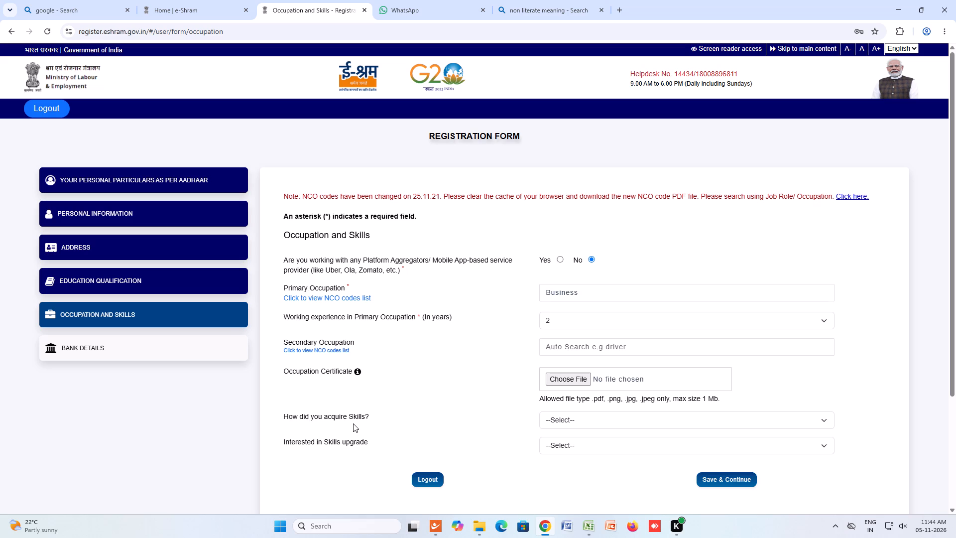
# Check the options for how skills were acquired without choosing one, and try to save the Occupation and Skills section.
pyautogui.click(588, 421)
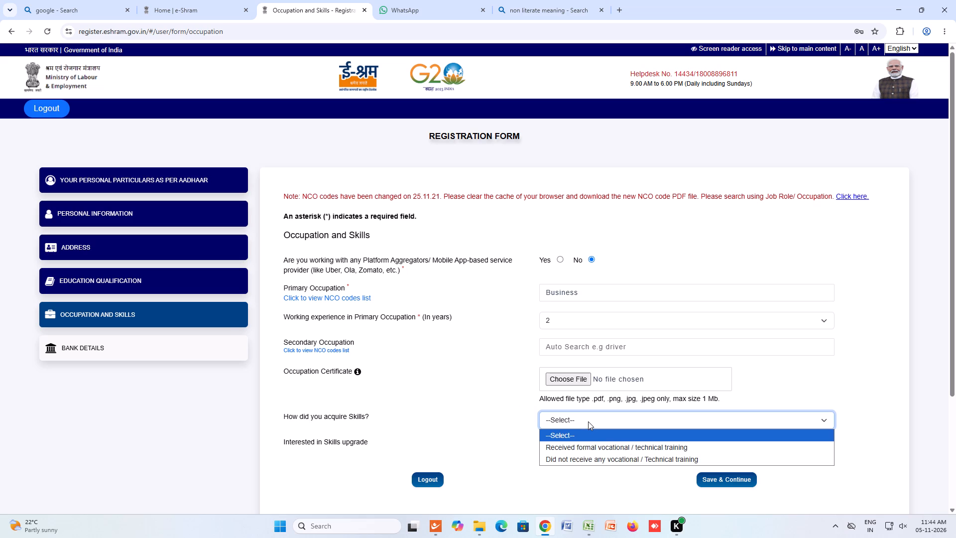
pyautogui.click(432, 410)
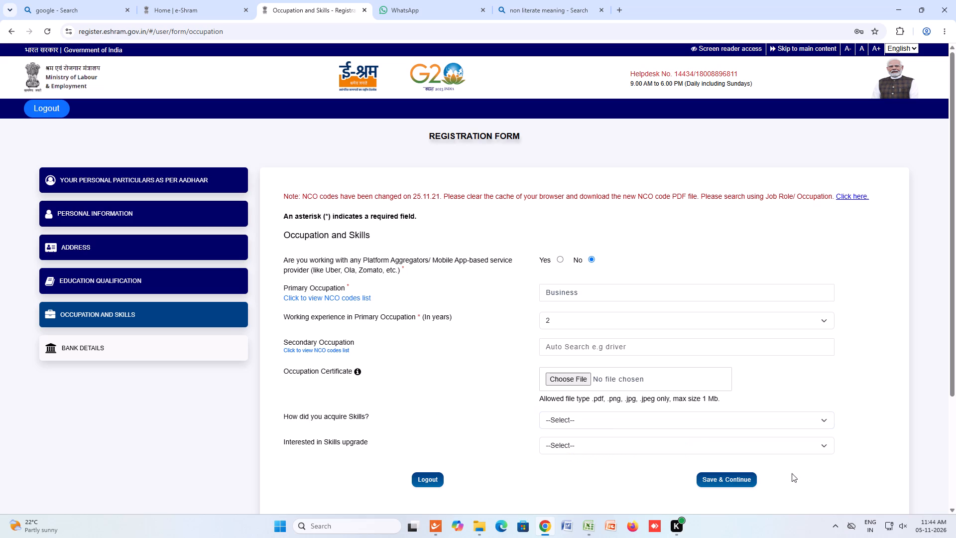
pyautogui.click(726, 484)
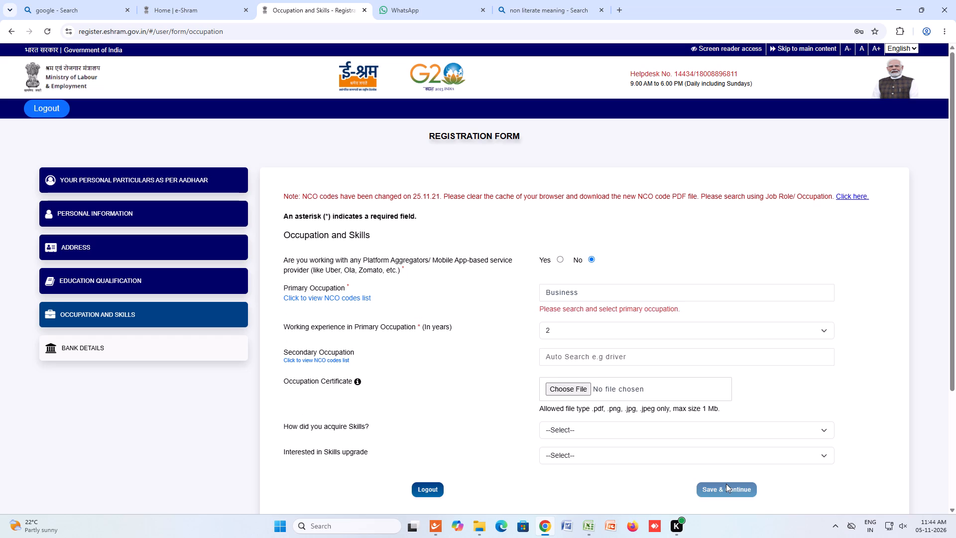
# Clear the Business entry from the Primary Occupation field.
pyautogui.click(584, 294)
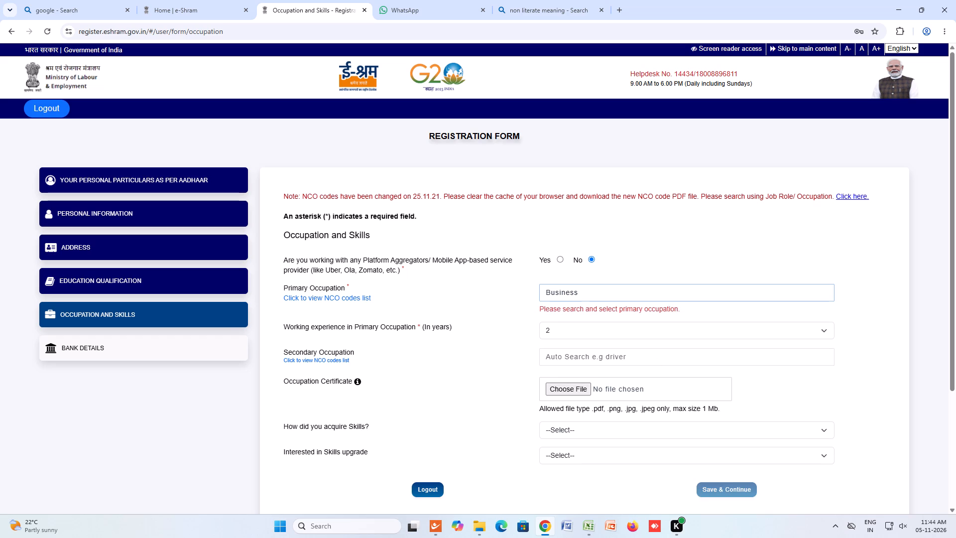
pyautogui.press('BackSpace')
pyautogui.press('BackSpace')
pyautogui.press('BackSpace')
pyautogui.press('BackSpace')
pyautogui.press('BackSpace')
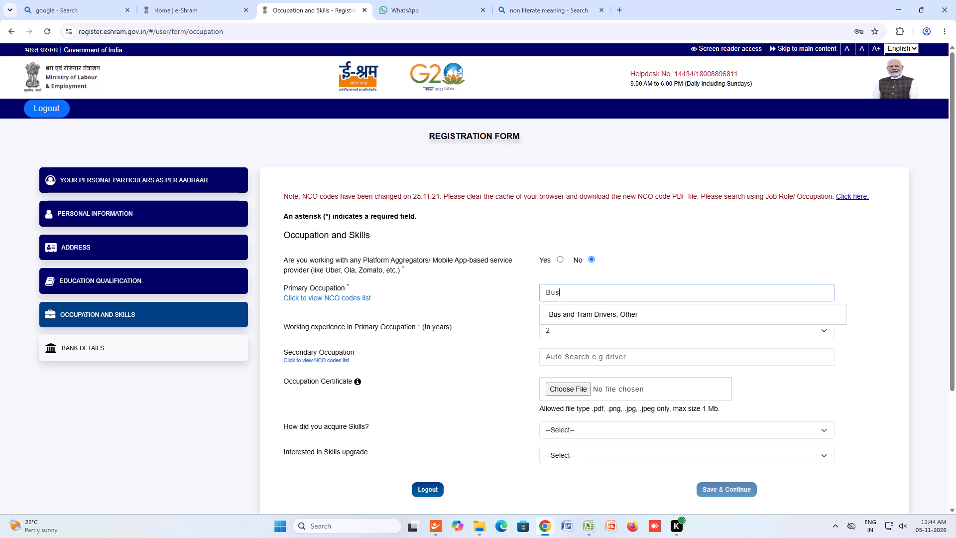
pyautogui.press('BackSpace')
pyautogui.press('BackSpace')
pyautogui.press('BackSpace')
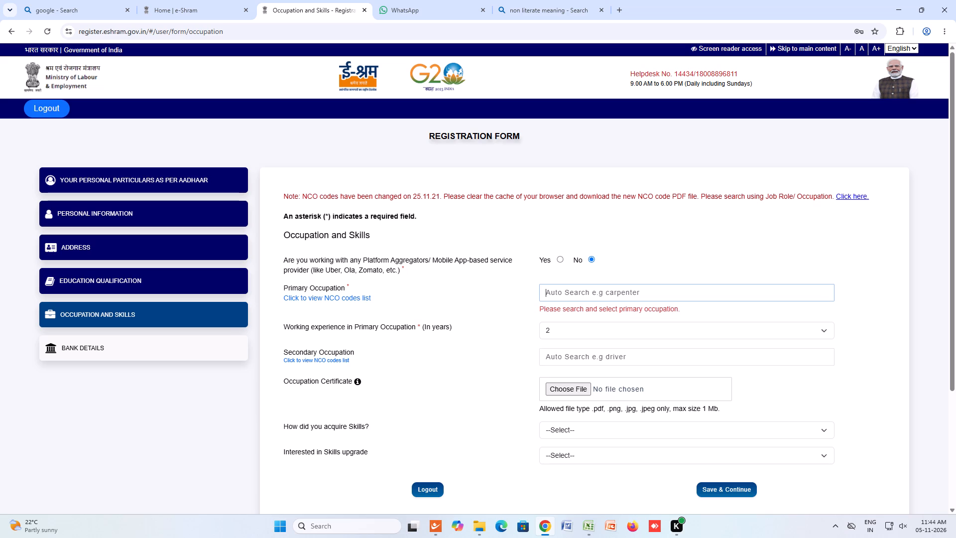
# Open the NCO codes list for the primary occupation and search the document for "house".
pyautogui.click(357, 301)
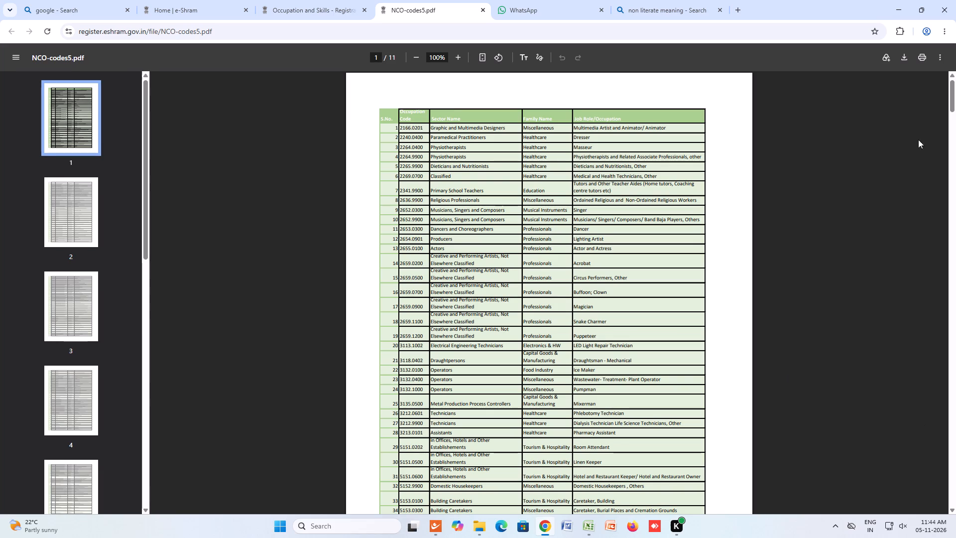
pyautogui.keyDown('ctrl'); pyautogui.scroll(3, 448, 184); pyautogui.keyUp('ctrl')
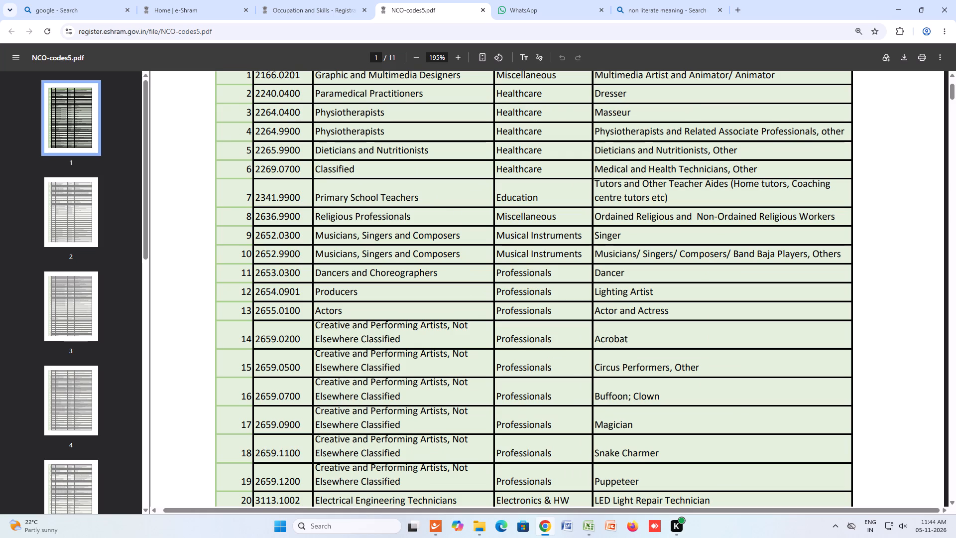
pyautogui.hotkey('ctrl', 'f')
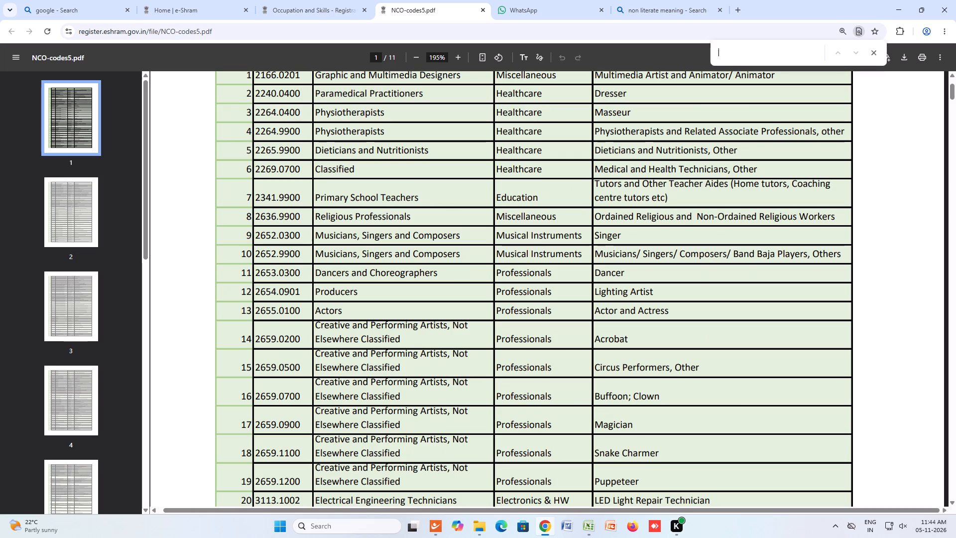
pyautogui.press('h')
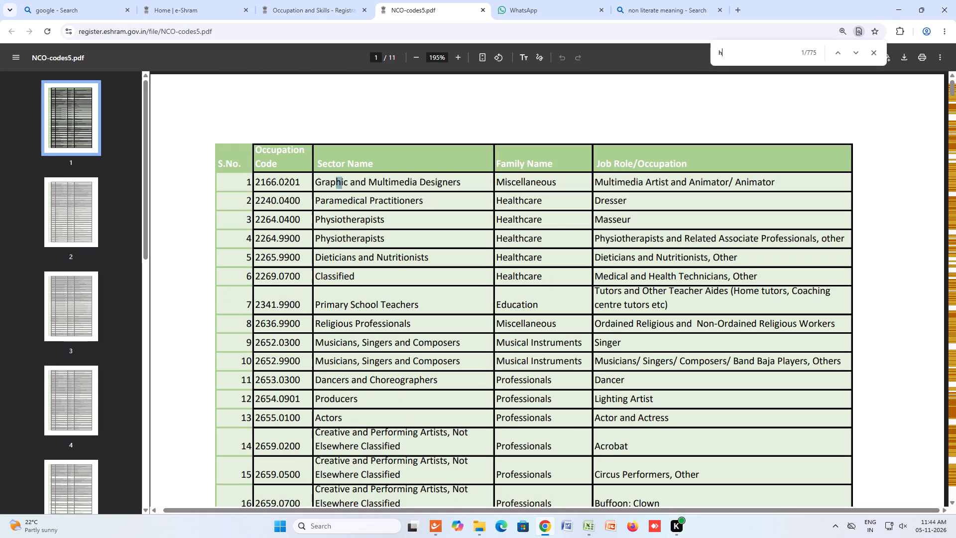
pyautogui.press('o')
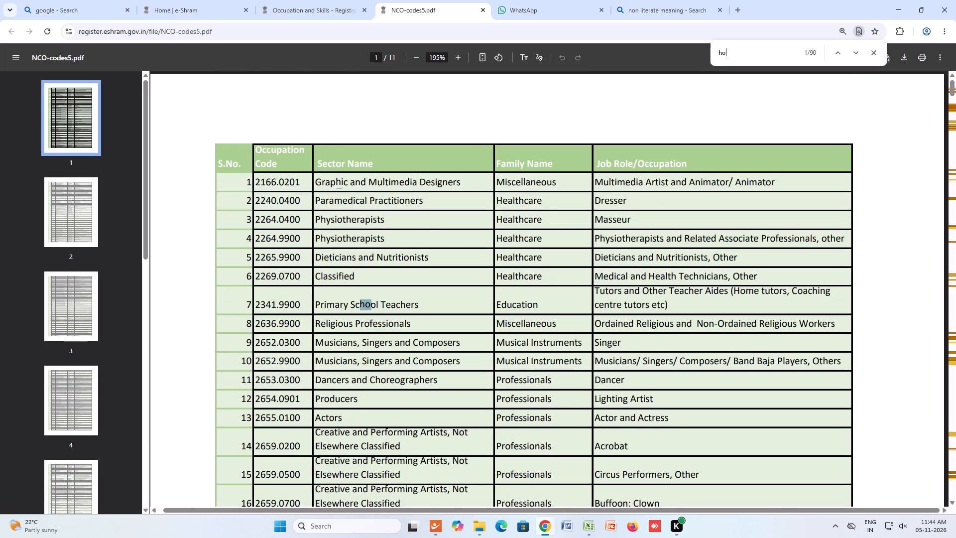
pyautogui.write('use')
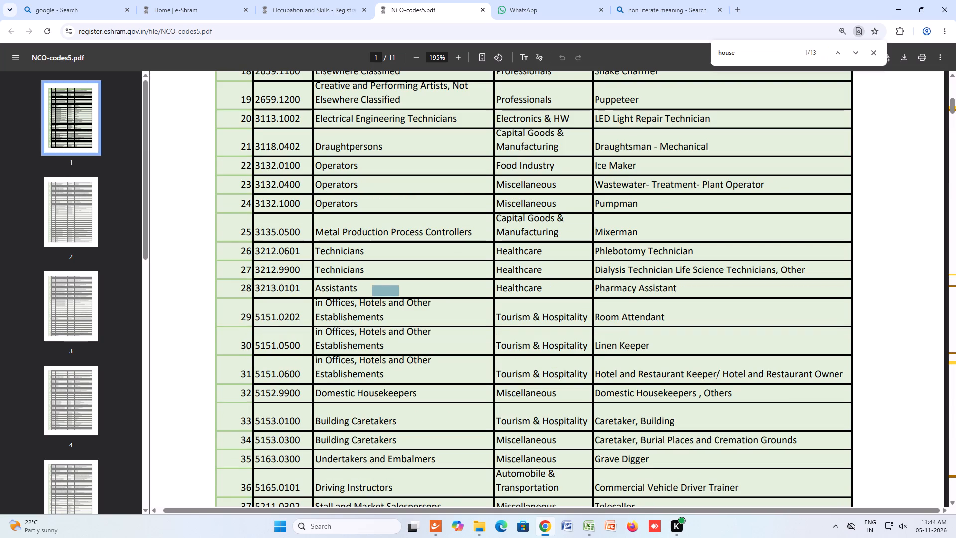
# Go through the successive "house" matches in the NCO codes list, checking back on the form's Primary Occupation field in between.
pyautogui.press('Return')
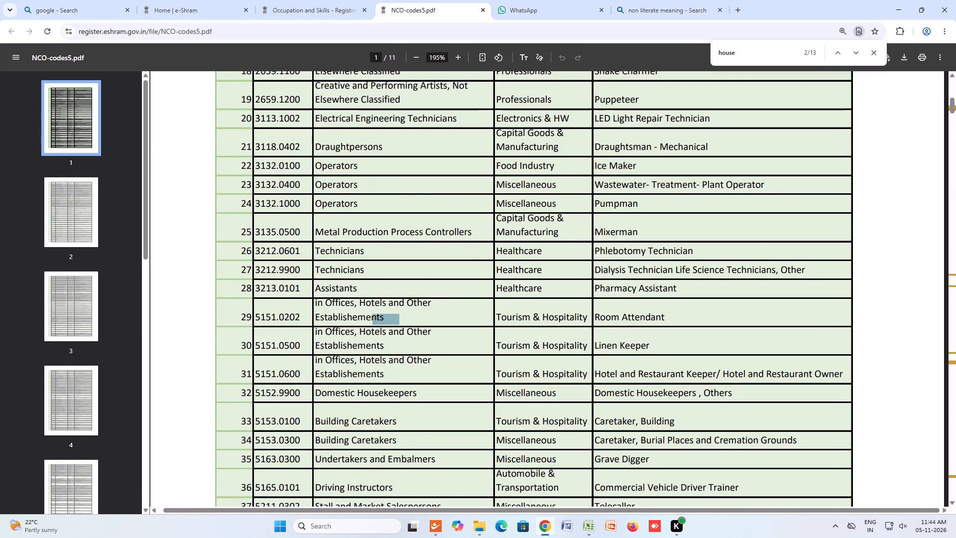
pyautogui.press('Return')
pyautogui.press('Return')
pyautogui.press('Return')
pyautogui.press('Return')
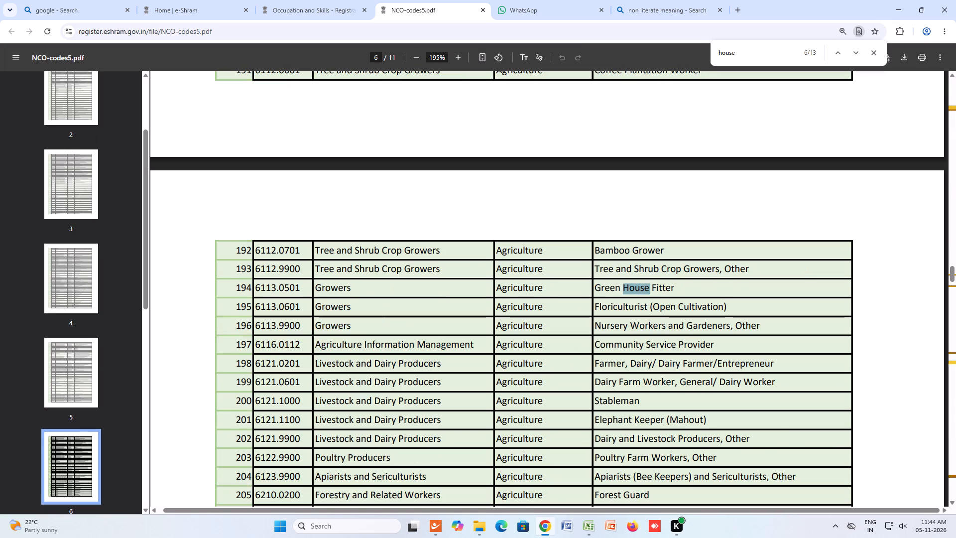
pyautogui.press('Return')
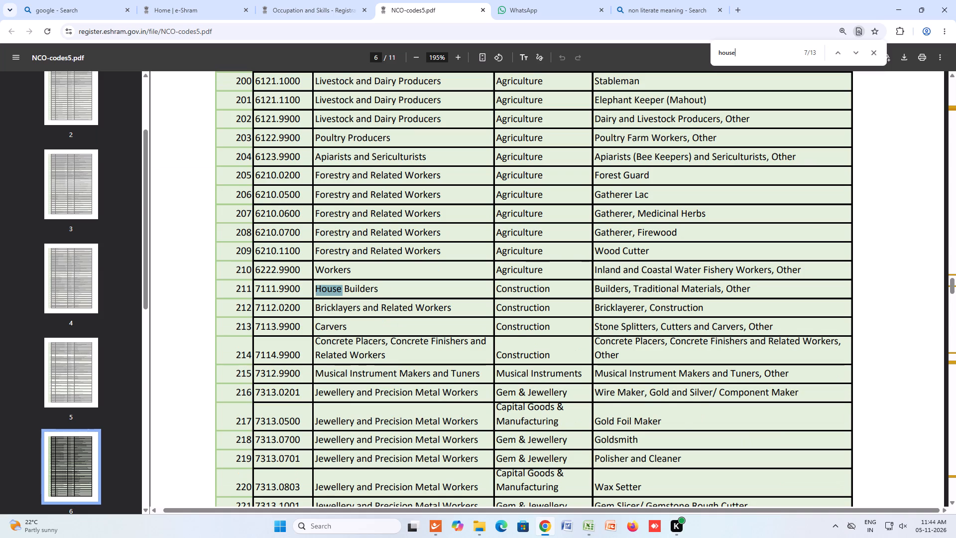
pyautogui.press('Return')
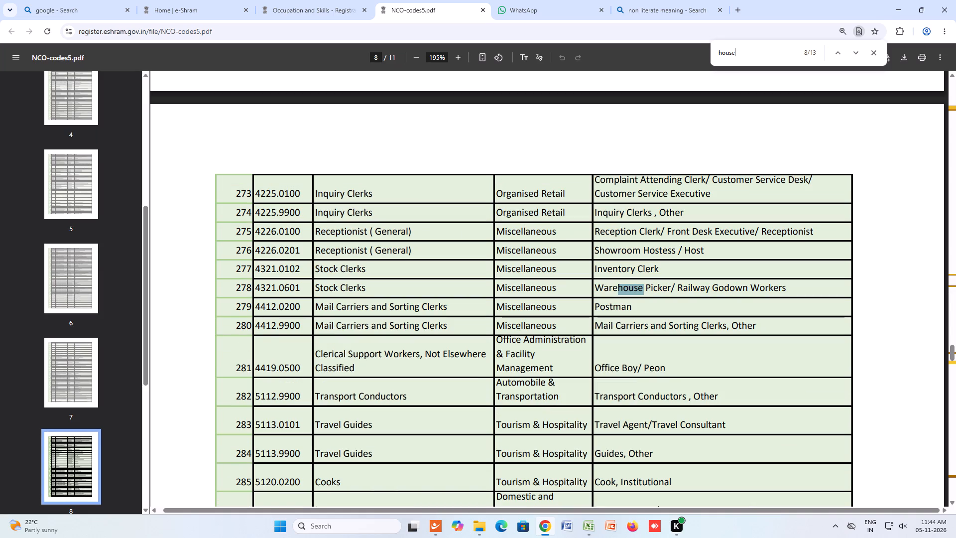
pyautogui.press('Return')
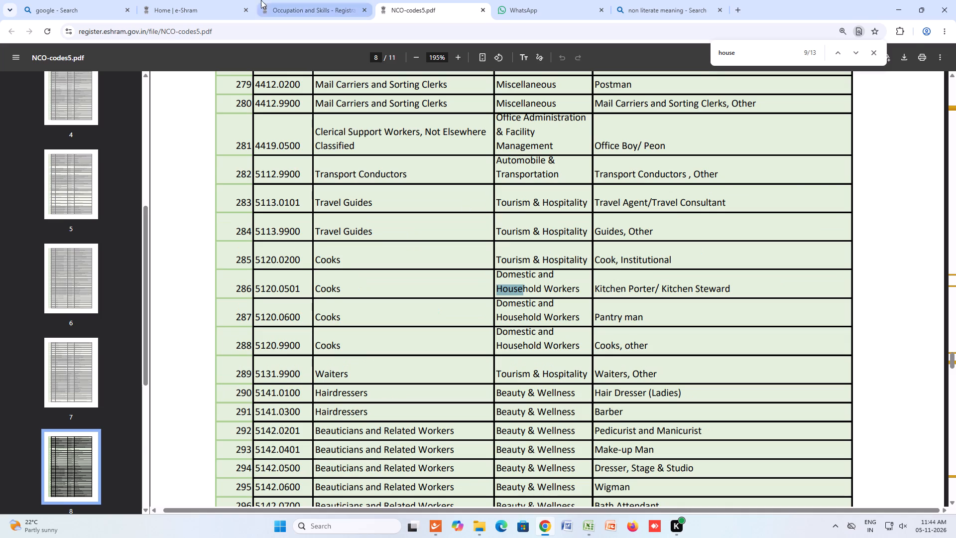
pyautogui.click(291, 0)
pyautogui.click(575, 288)
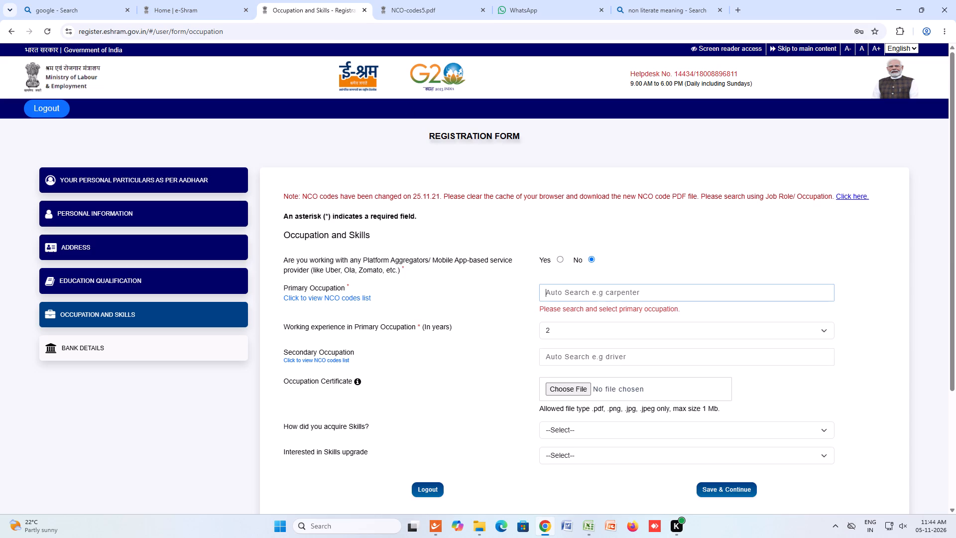
pyautogui.click(435, 7)
pyautogui.press('Return')
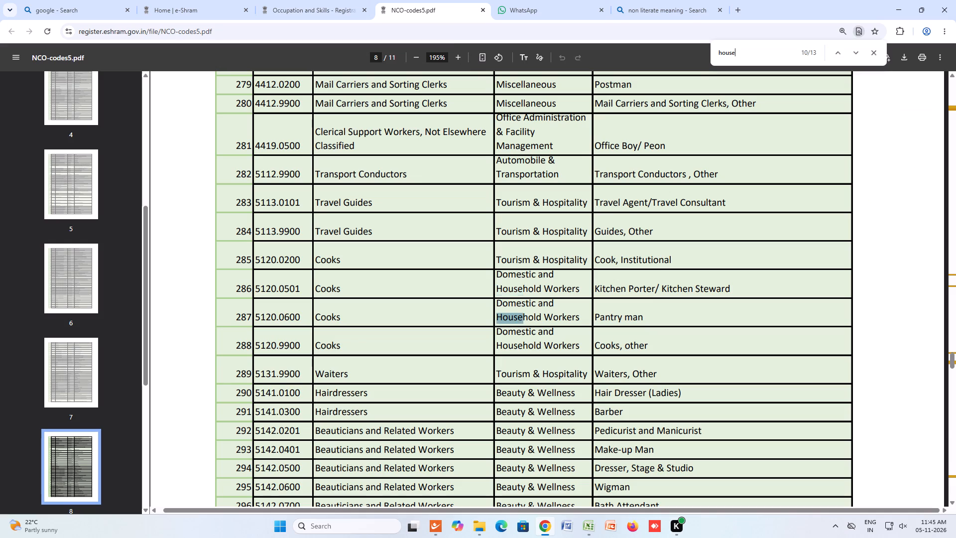
pyautogui.press('Return')
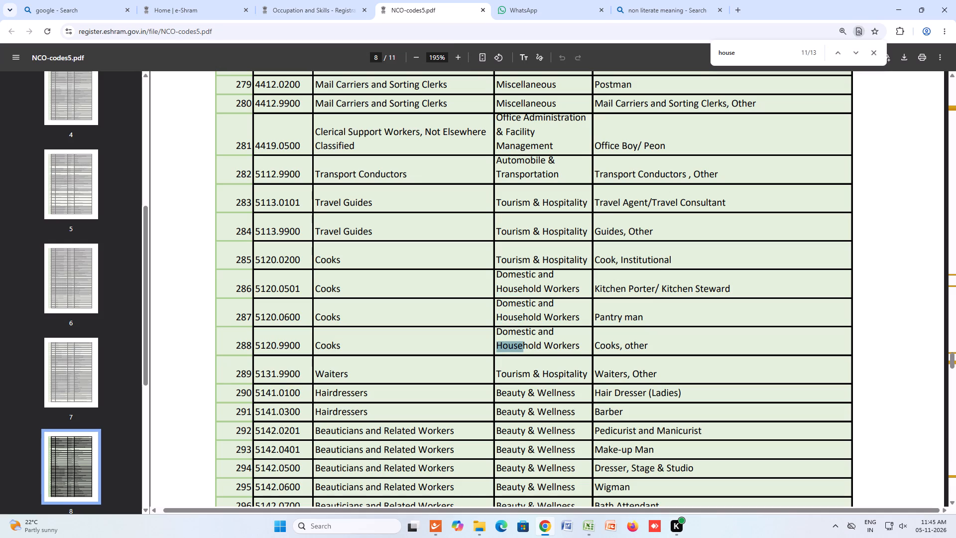
# Read through the job roles on pages 8 and 7 of the NCO codes list for a suitable primary occupation.
pyautogui.scroll(-1, 334, 406)
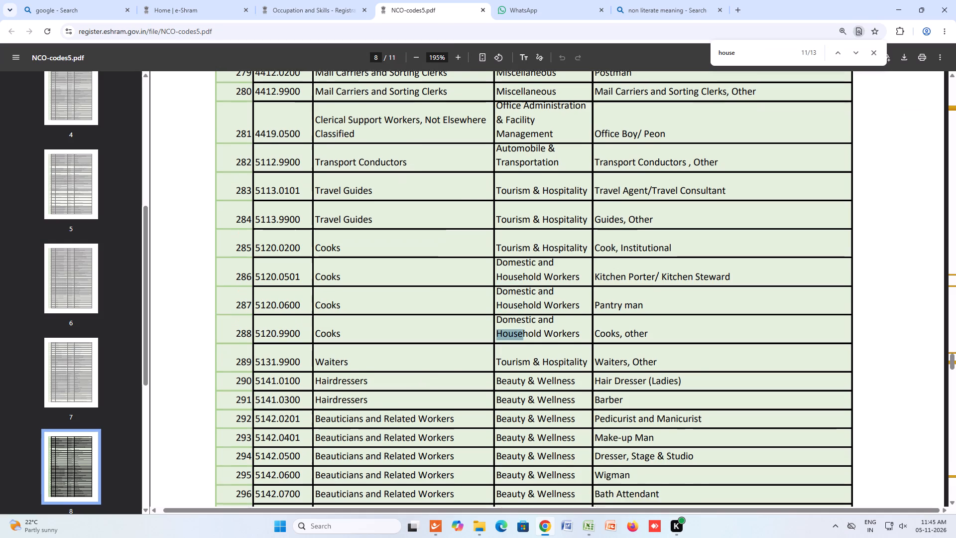
pyautogui.scroll(-3, 341, 362)
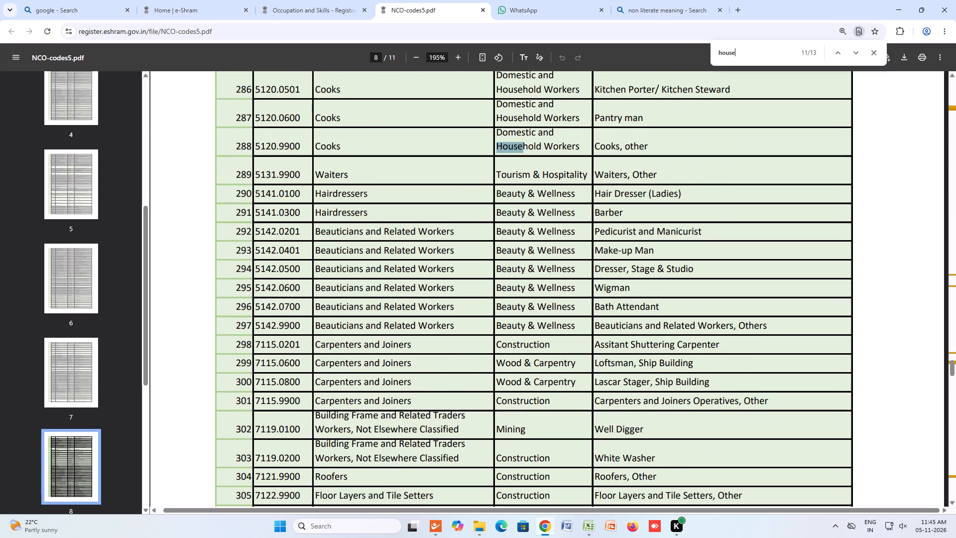
pyautogui.scroll(-2, 341, 362)
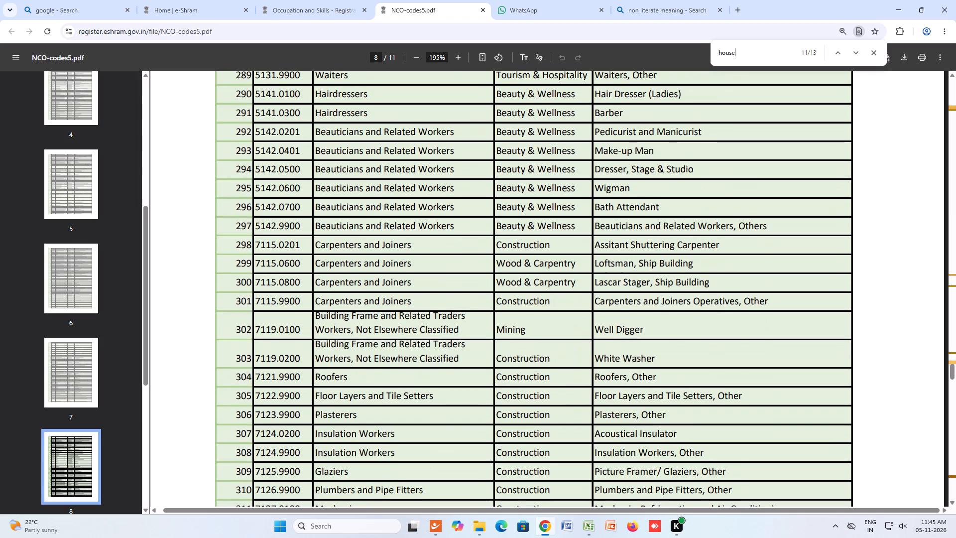
pyautogui.scroll(-2, 370, 411)
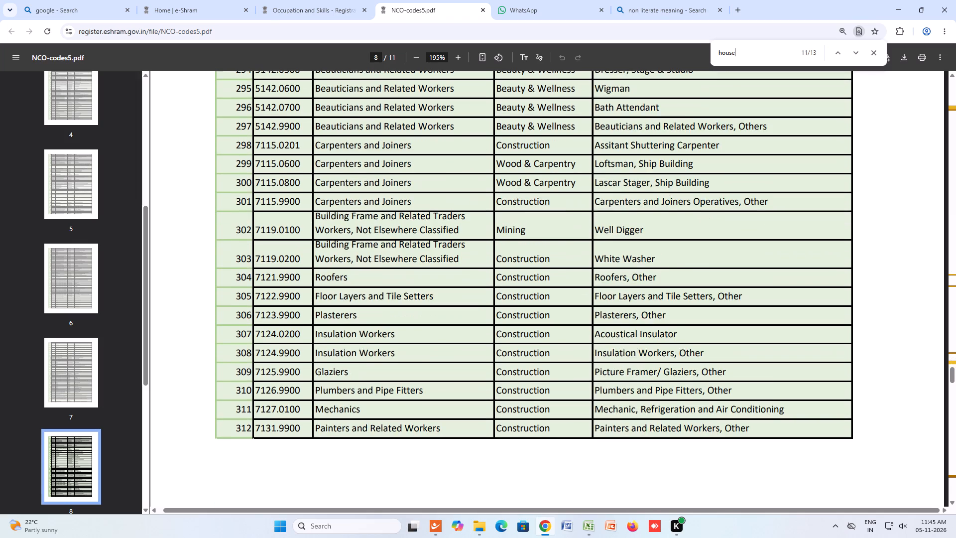
pyautogui.scroll(14, 370, 412)
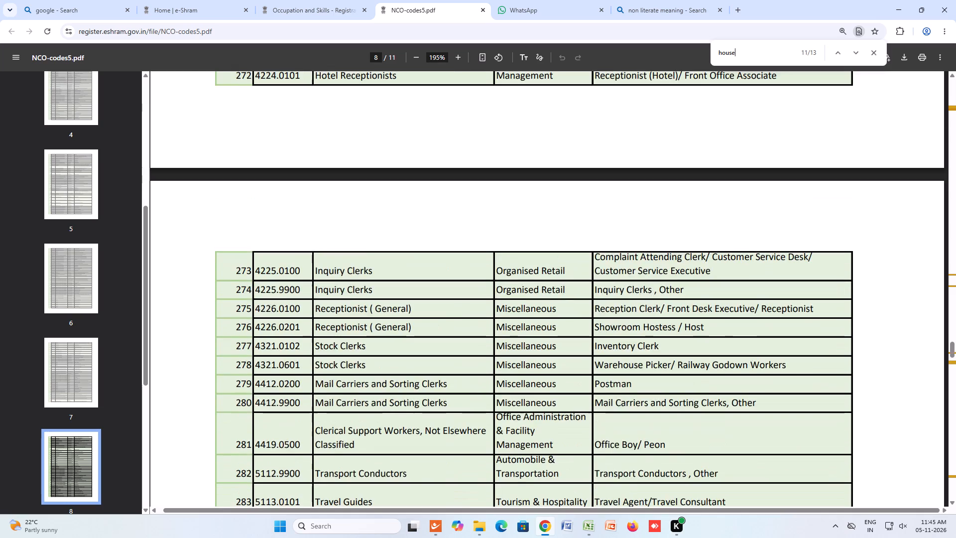
pyautogui.scroll(7, 370, 412)
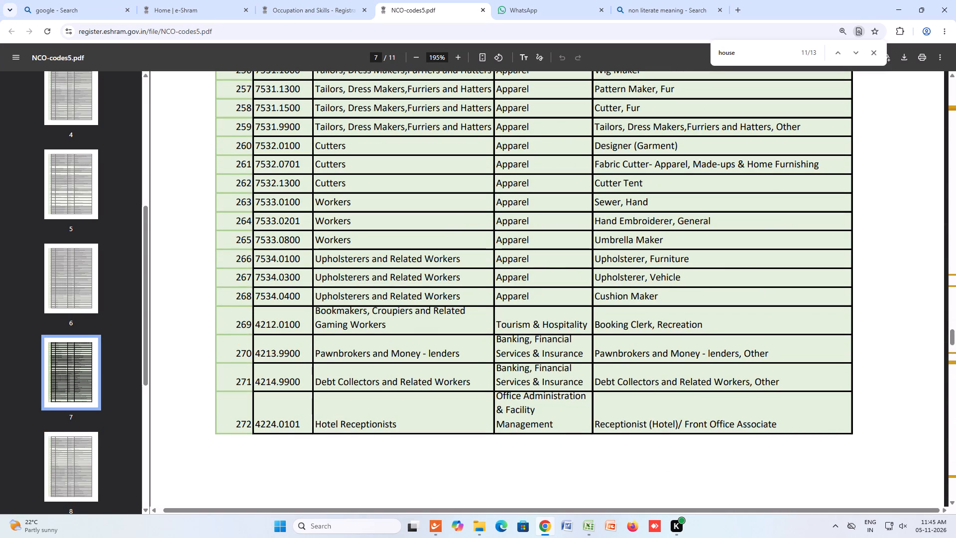
pyautogui.scroll(2, 369, 392)
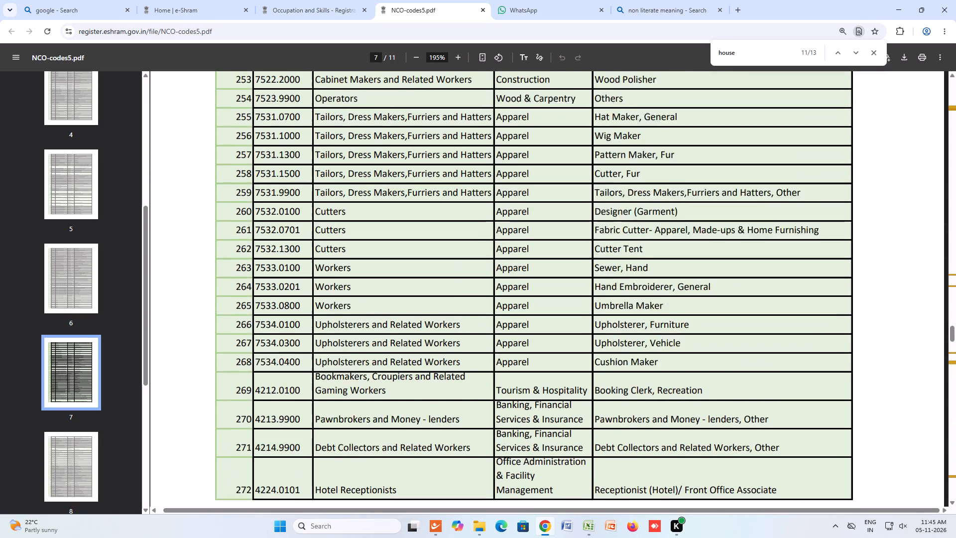
pyautogui.scroll(3, 369, 392)
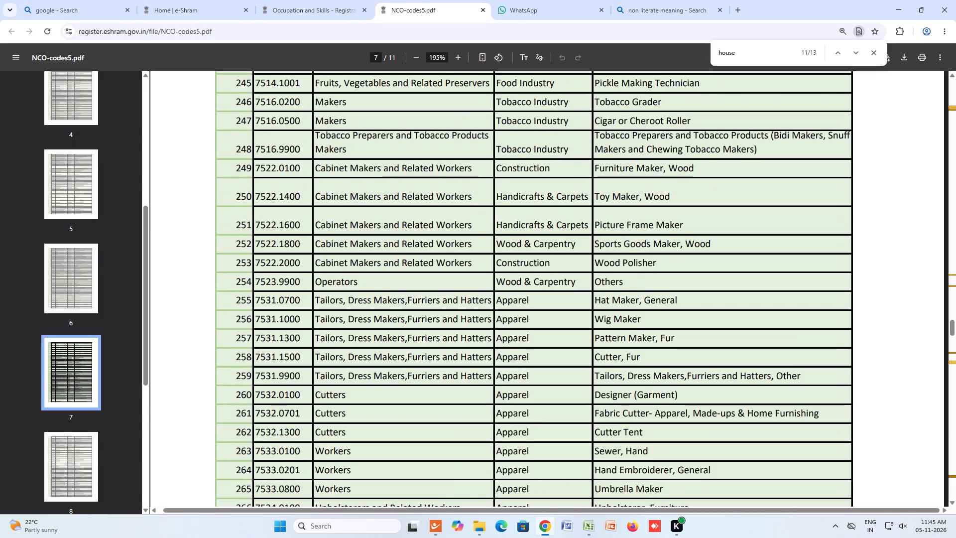
pyautogui.scroll(3, 369, 392)
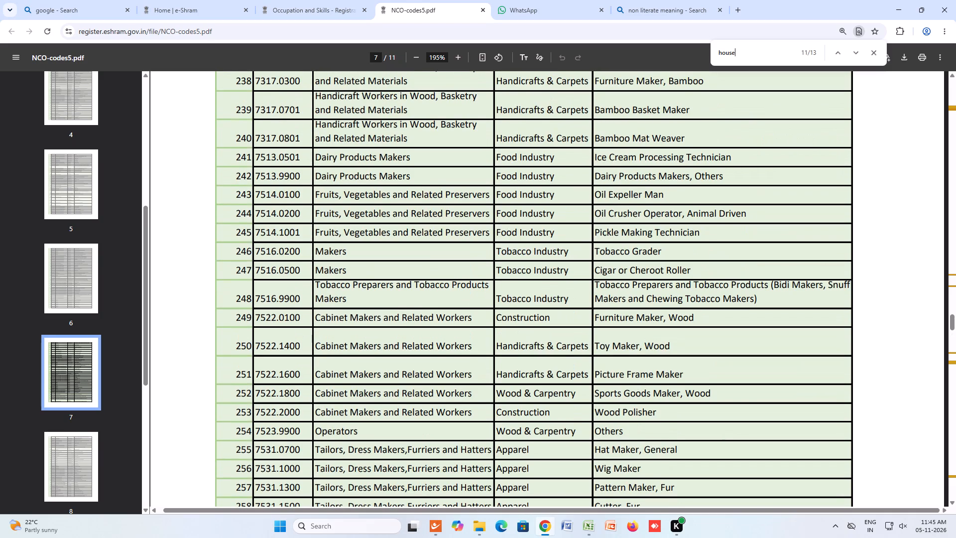
pyautogui.scroll(3, 369, 392)
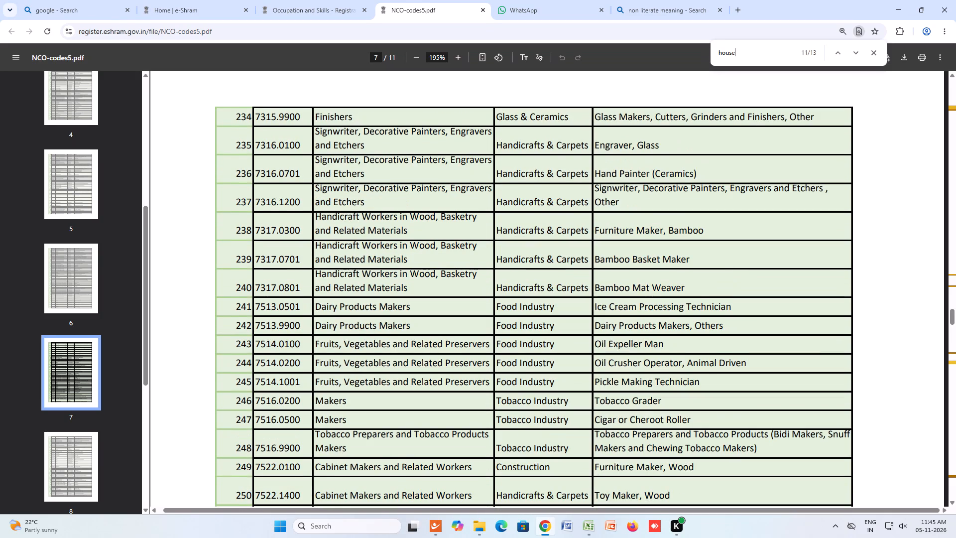
pyautogui.scroll(7, 369, 392)
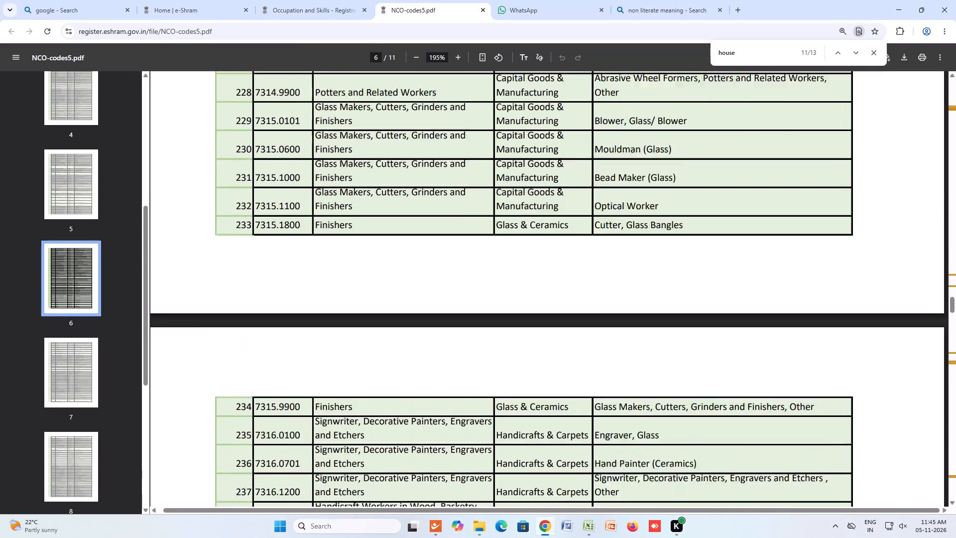
# Read through the job roles on pages 6 and 5 of the NCO codes list for a suitable primary occupation.
pyautogui.scroll(6, 369, 392)
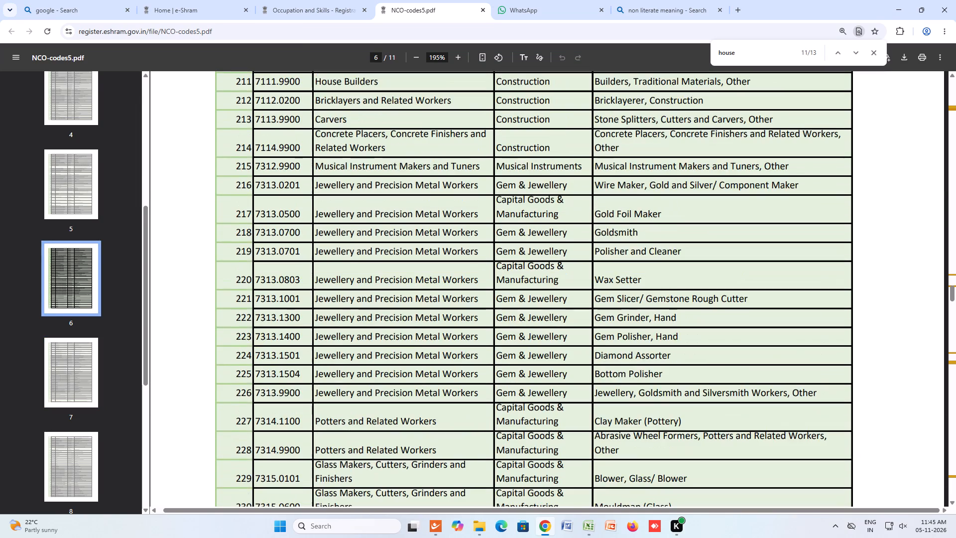
pyautogui.scroll(6, 369, 392)
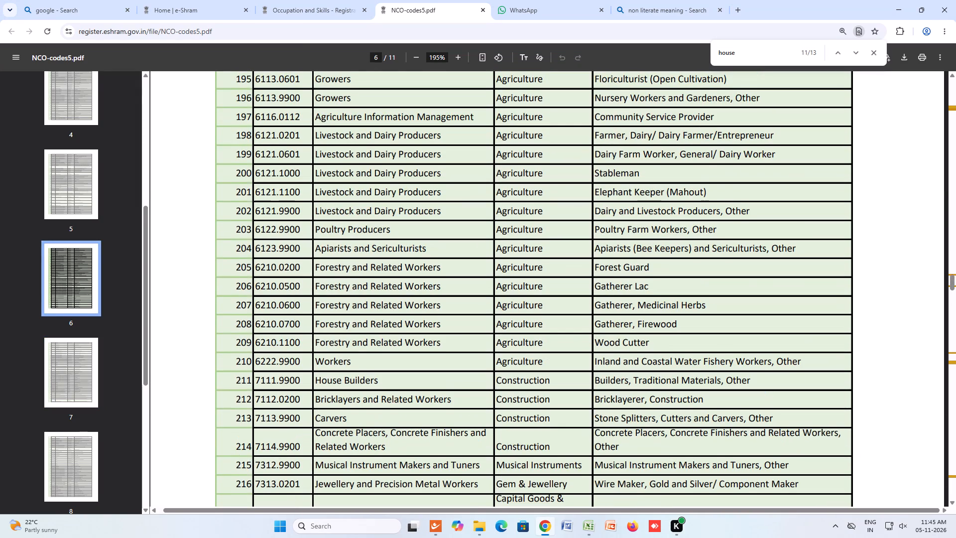
pyautogui.scroll(5, 371, 417)
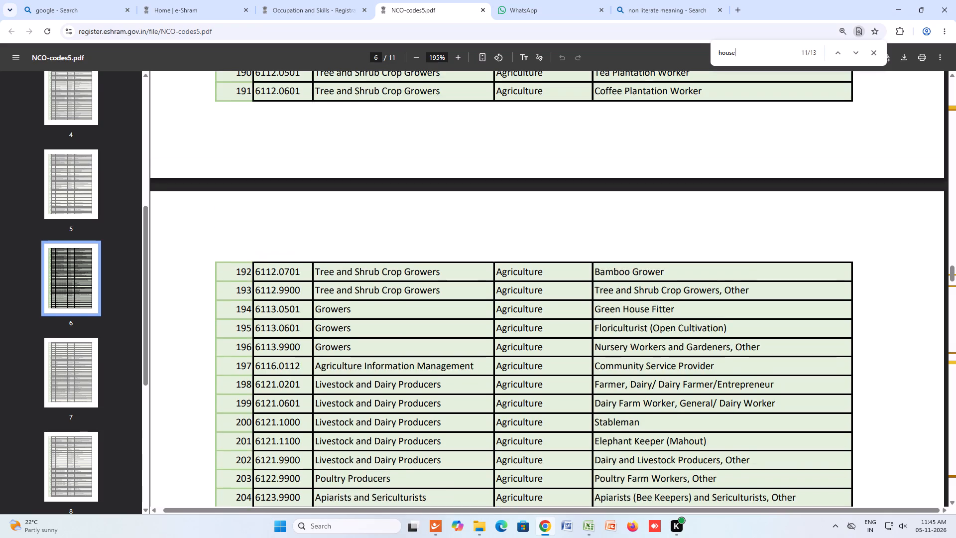
pyautogui.scroll(4, 373, 413)
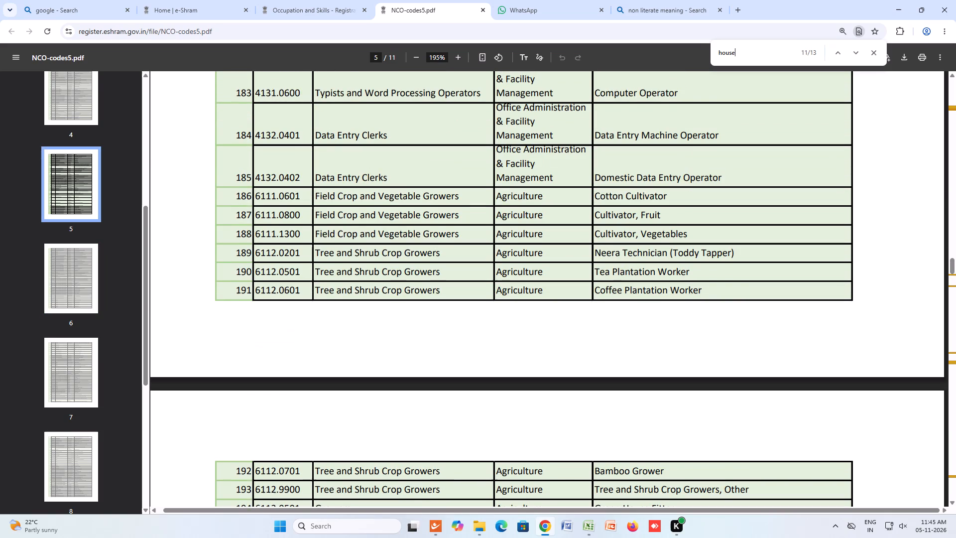
pyautogui.scroll(1, 352, 481)
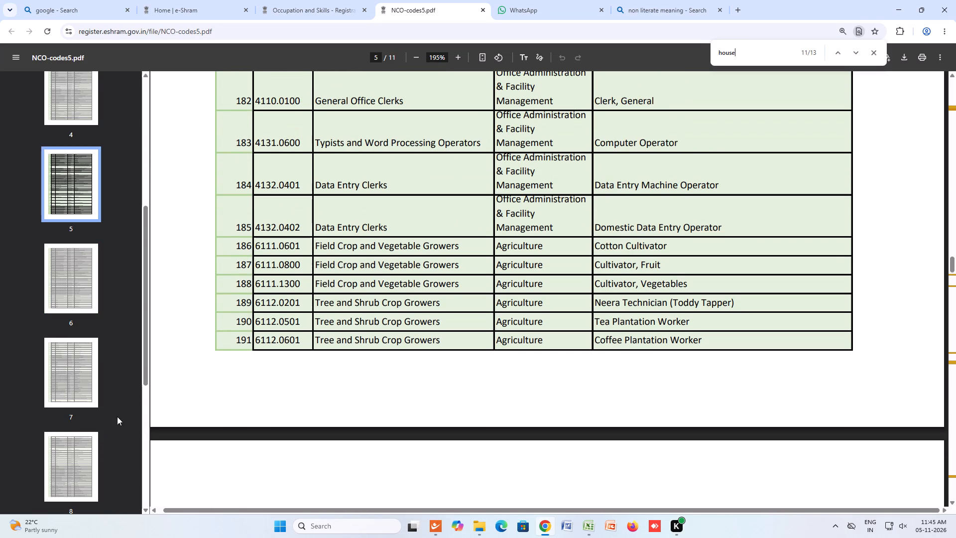
pyautogui.scroll(3, 404, 169)
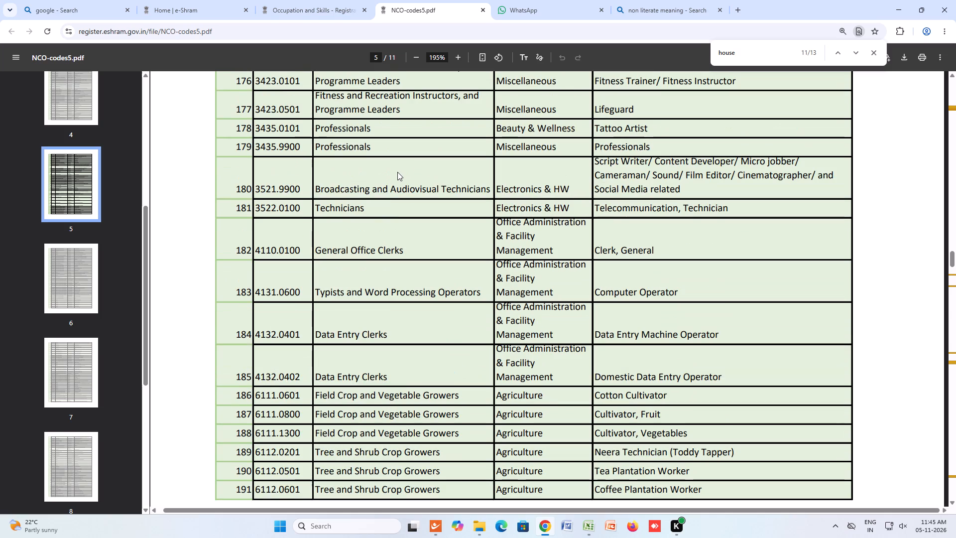
pyautogui.scroll(3, 396, 173)
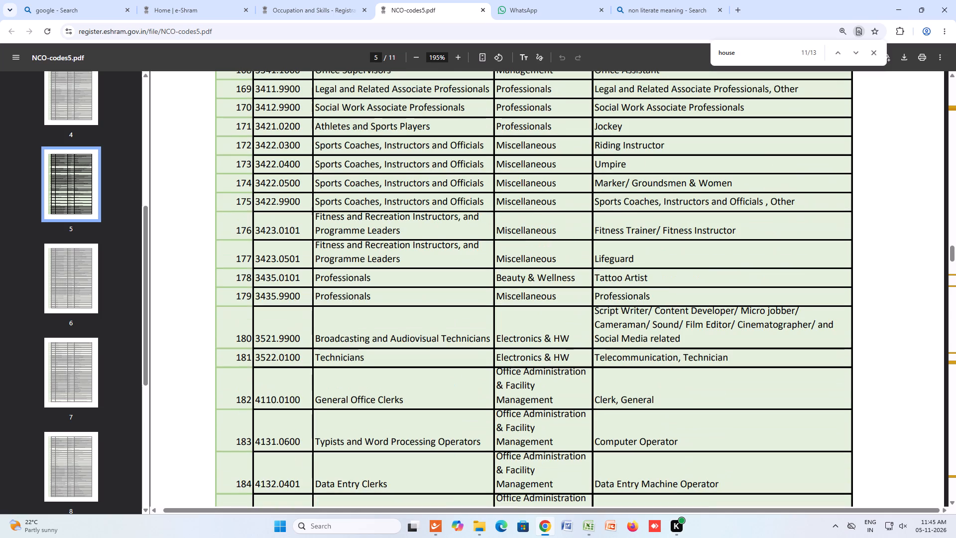
pyautogui.scroll(4, 382, 284)
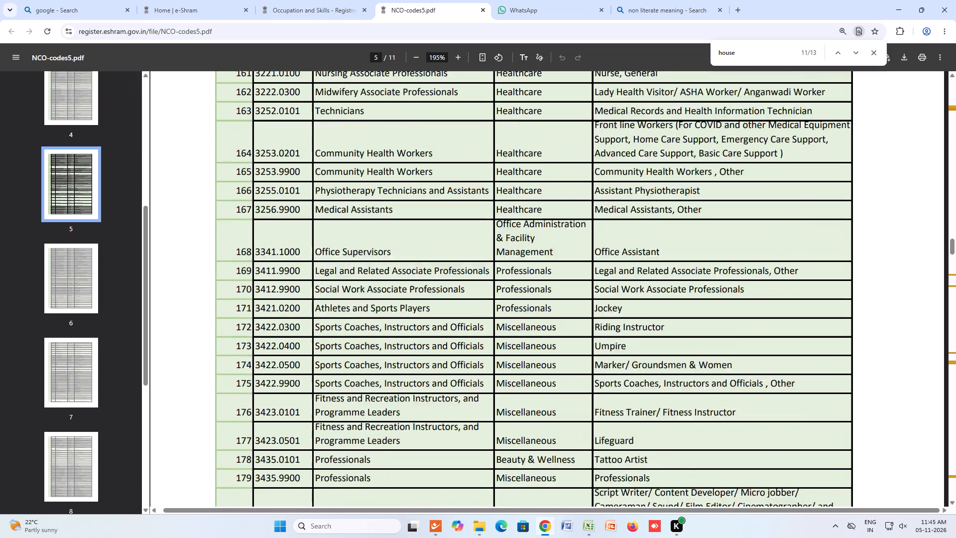
pyautogui.scroll(4, 382, 284)
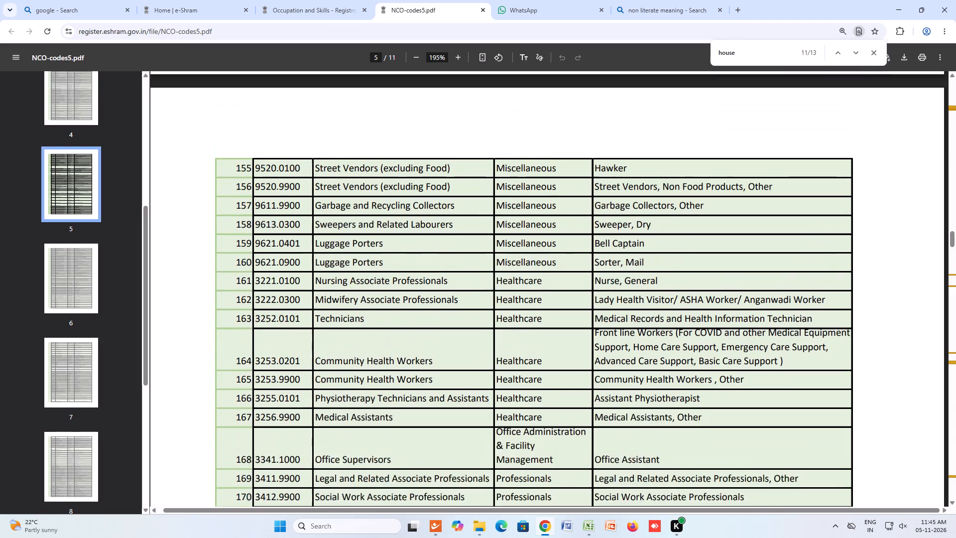
pyautogui.scroll(1, 382, 284)
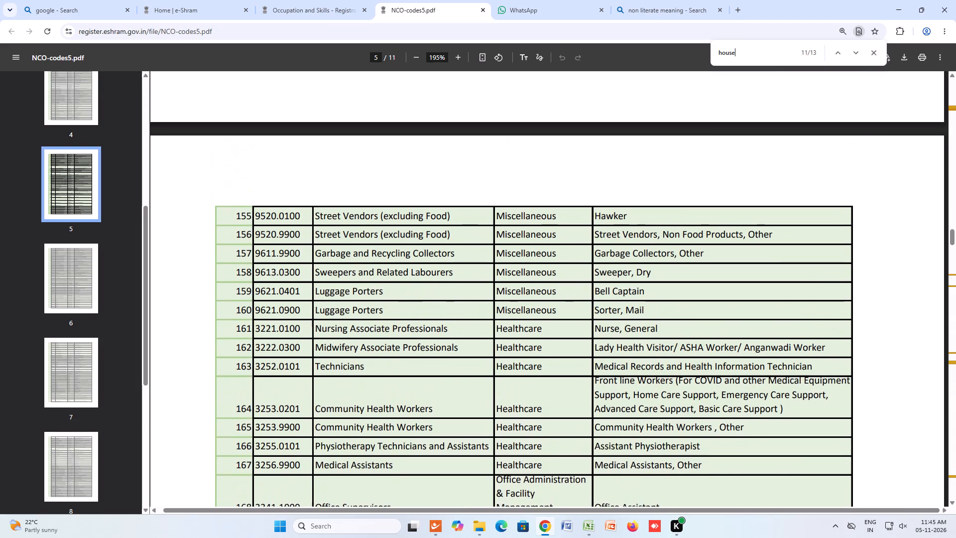
# Read through the job roles on page 4 of the NCO codes list for a suitable primary occupation.
pyautogui.scroll(7, 382, 284)
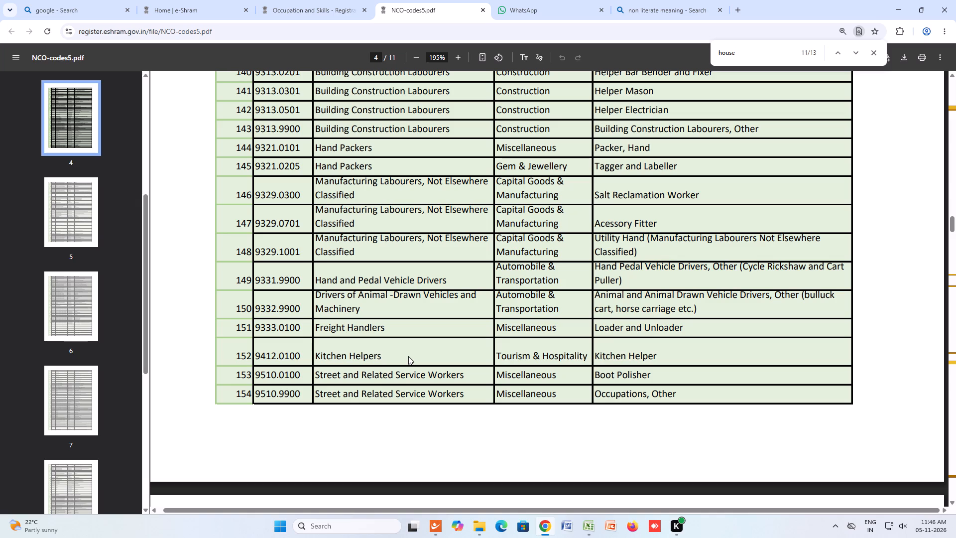
pyautogui.scroll(8, 504, 260)
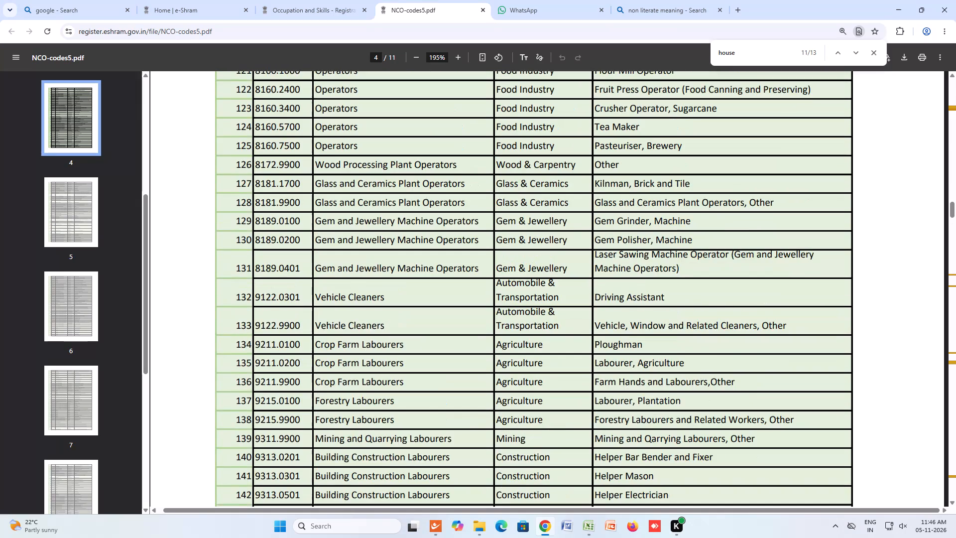
pyautogui.scroll(4, 504, 260)
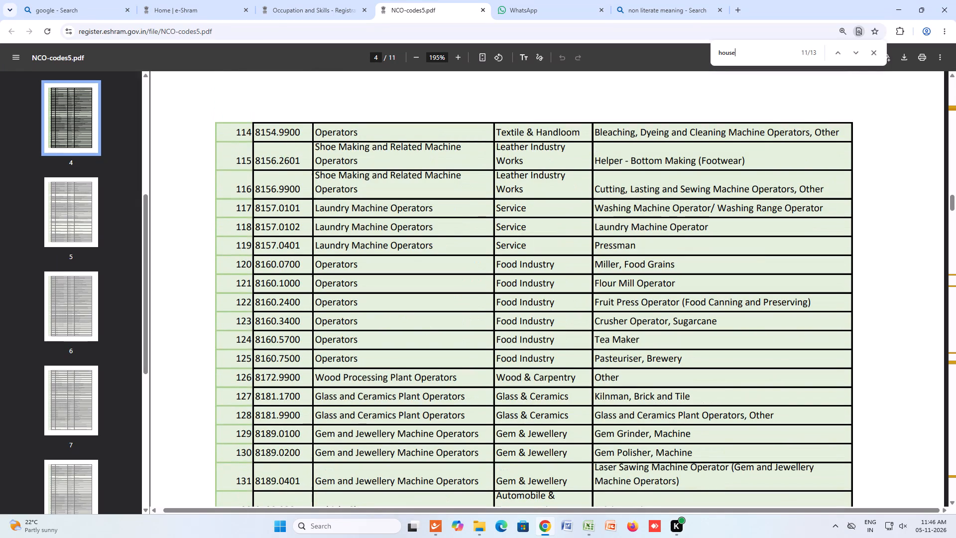
pyautogui.scroll(7, 516, 298)
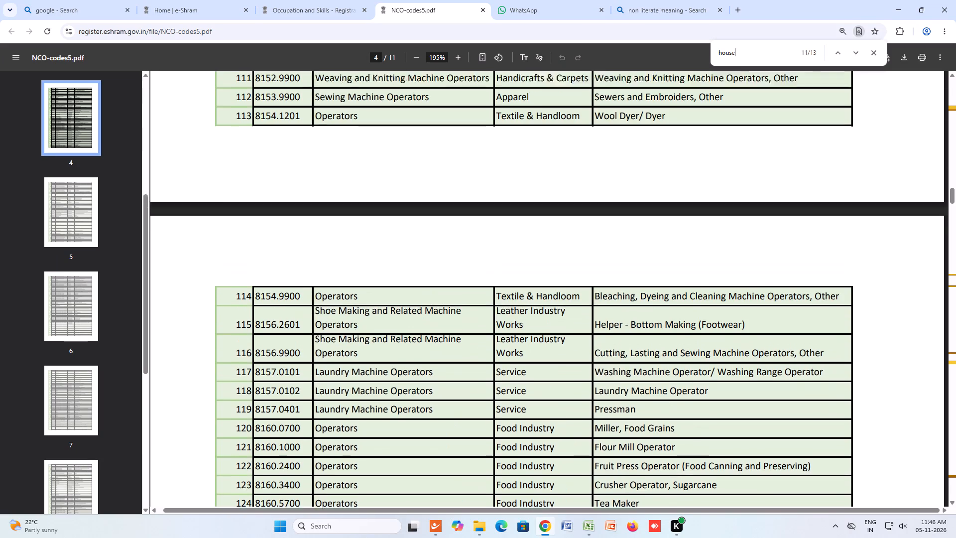
# Read through the job roles on pages 3 to 1 of the NCO codes list for a suitable primary occupation.
pyautogui.scroll(3, 516, 298)
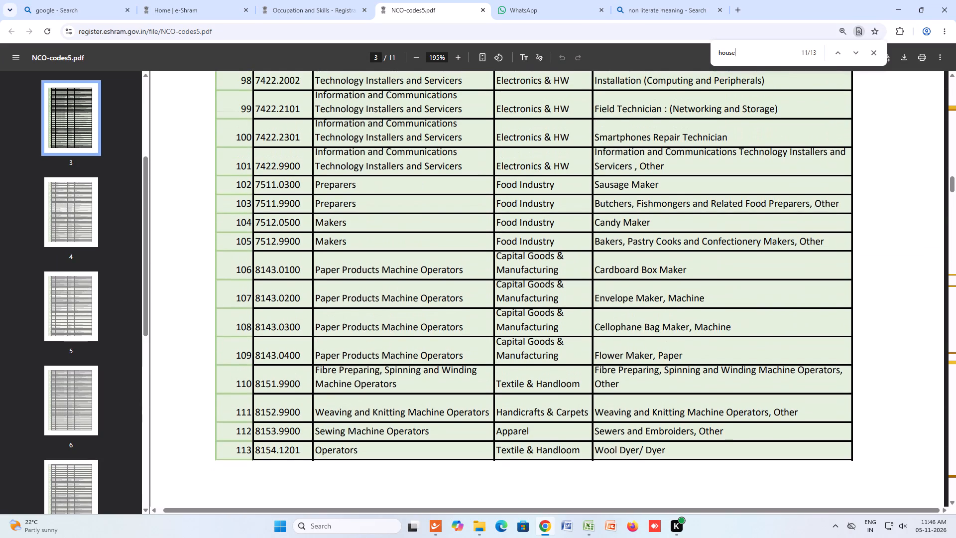
pyautogui.scroll(10, 516, 298)
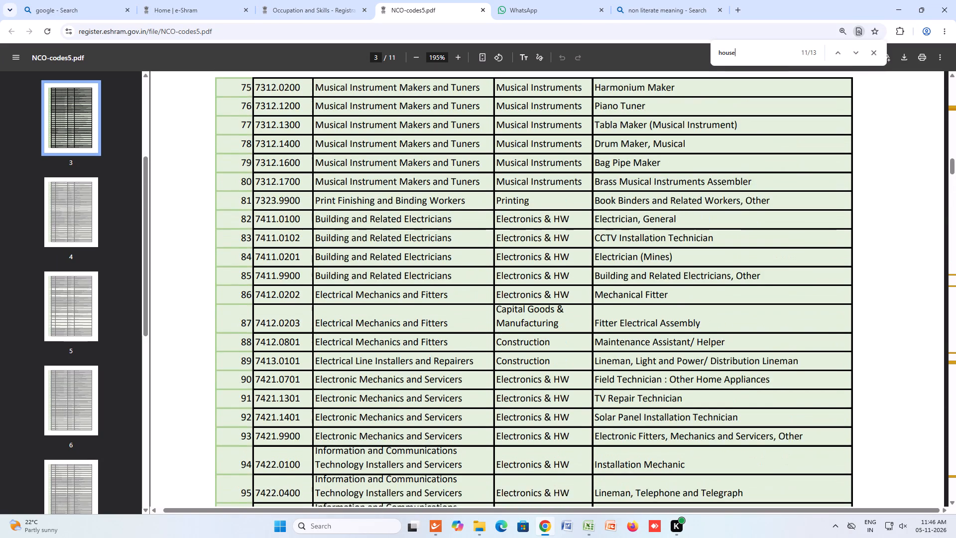
pyautogui.scroll(12, 516, 298)
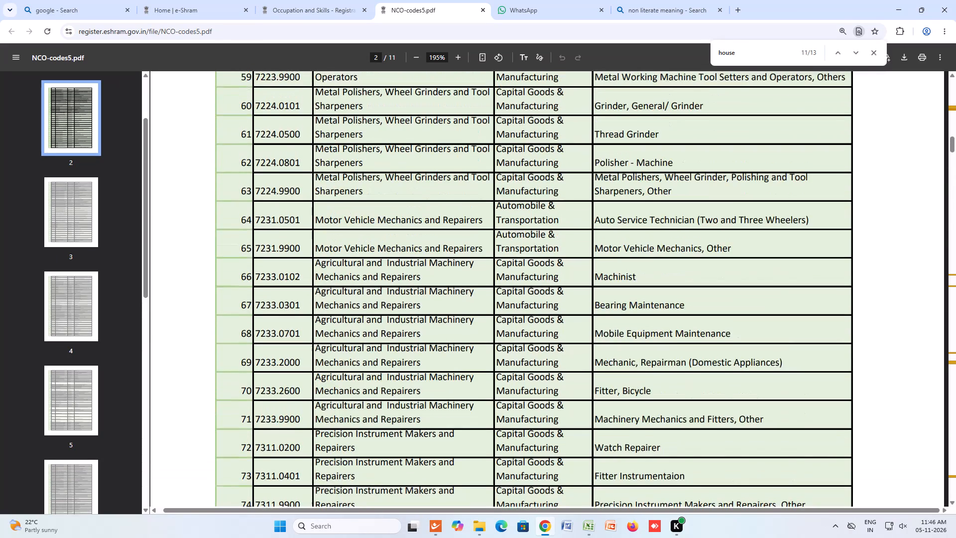
pyautogui.scroll(9, 516, 298)
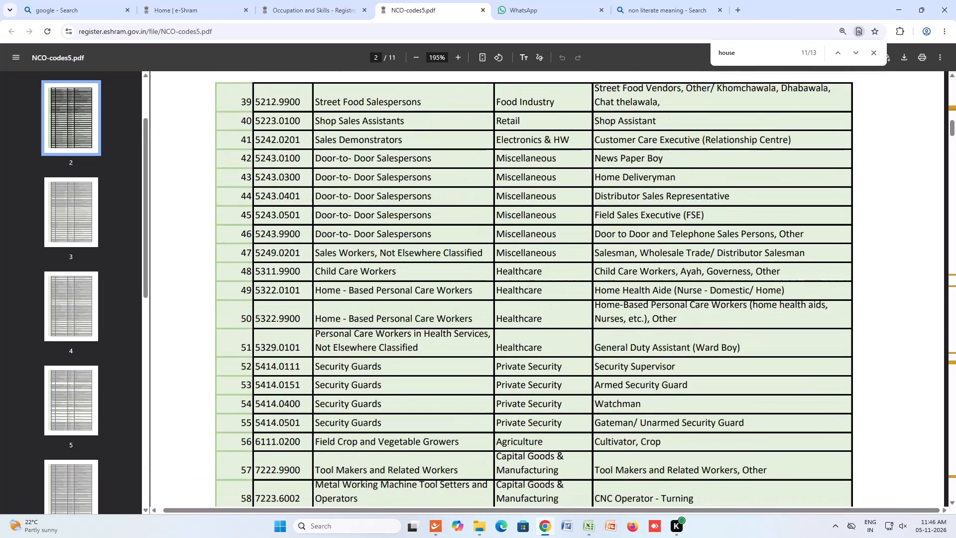
pyautogui.scroll(5, 516, 298)
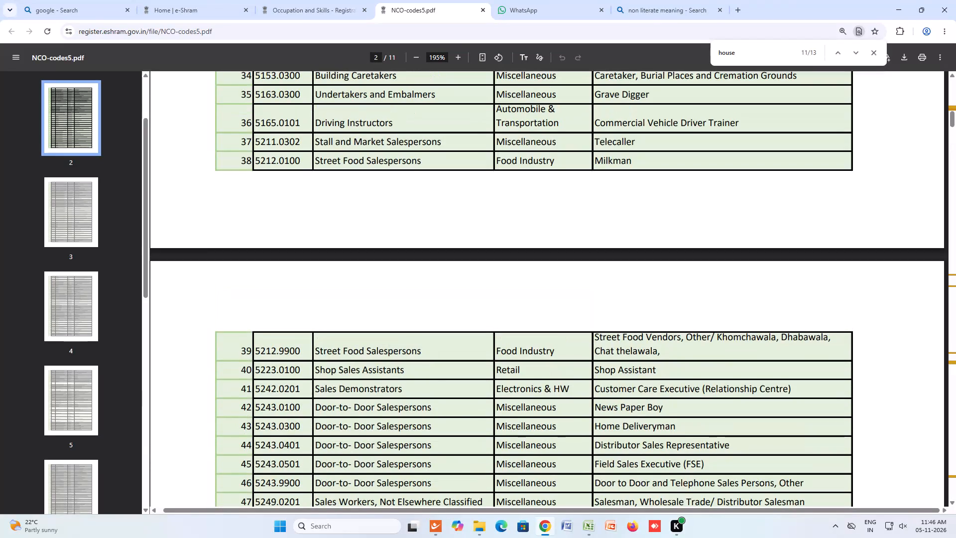
pyautogui.scroll(4, 516, 298)
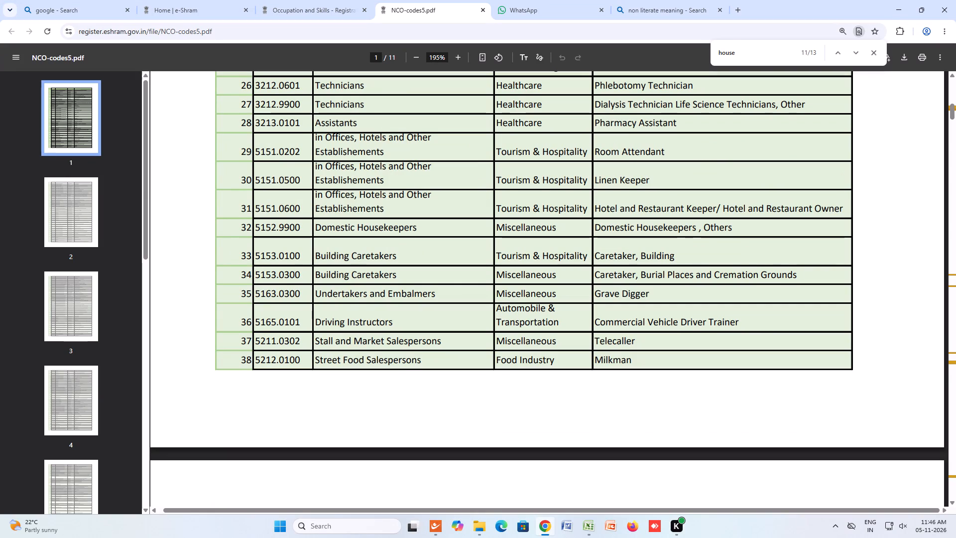
pyautogui.scroll(3, 522, 299)
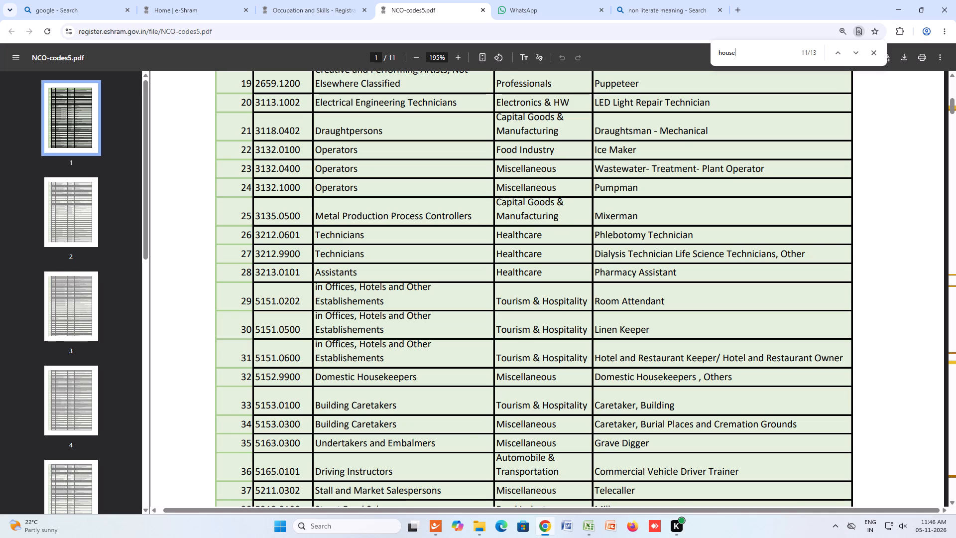
# Copy "Domestic Housekeepers" from row 32 of the NCO codes list and search the web for "Domestic Housekeepers meaning".
pyautogui.moveTo(317, 376); pyautogui.dragTo(408, 371)
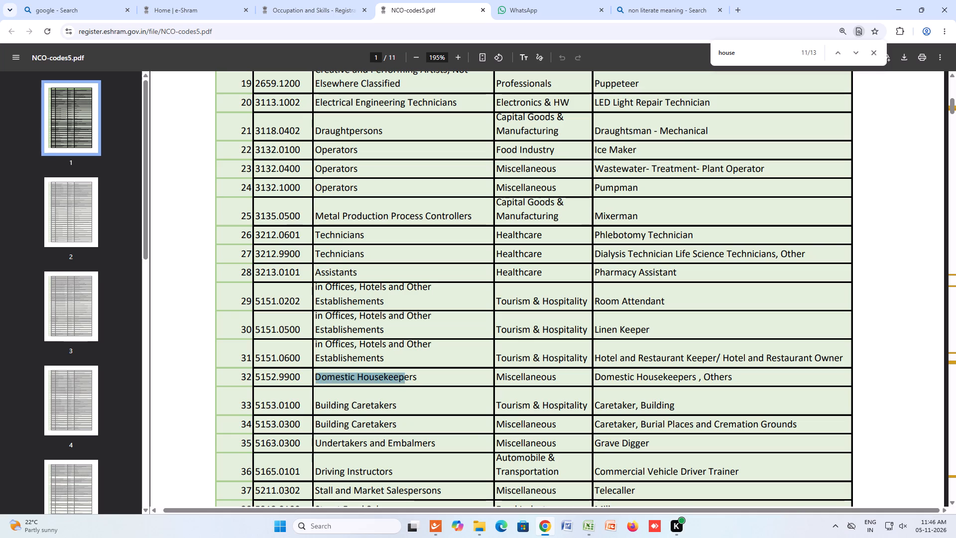
pyautogui.moveTo(408, 371); pyautogui.dragTo(420, 373)
pyautogui.hotkey('ctrl', 'c')
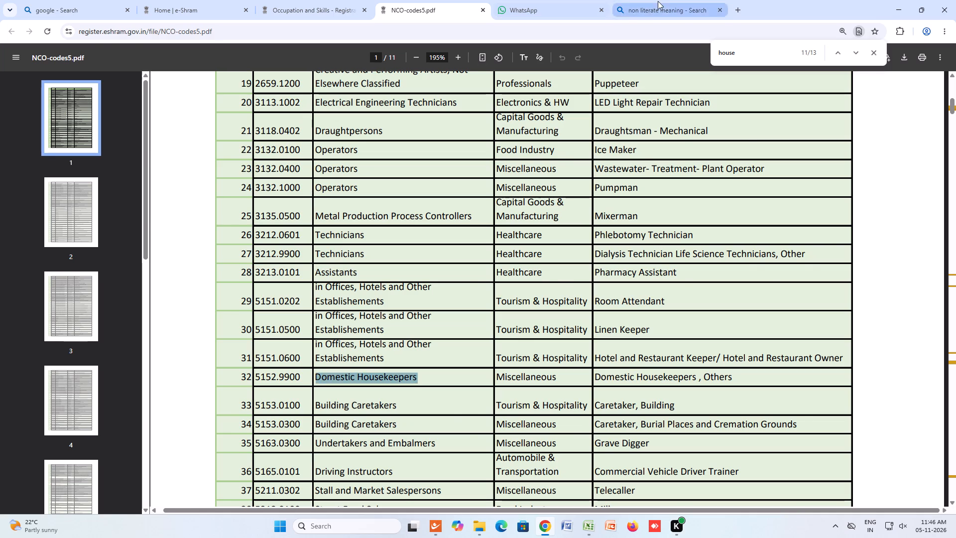
pyautogui.click(658, 1)
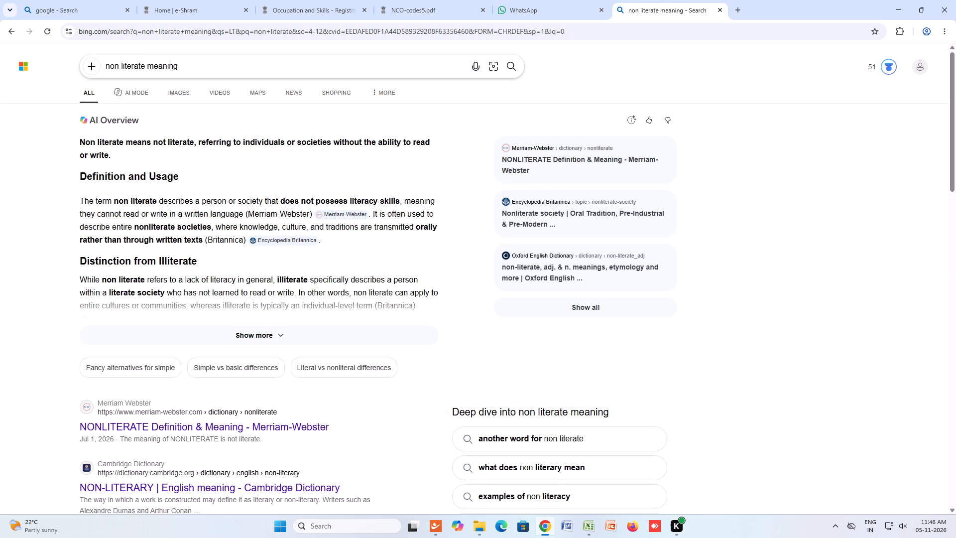
pyautogui.moveTo(146, 65); pyautogui.dragTo(101, 69)
pyautogui.hotkey('ctrl', 'v')
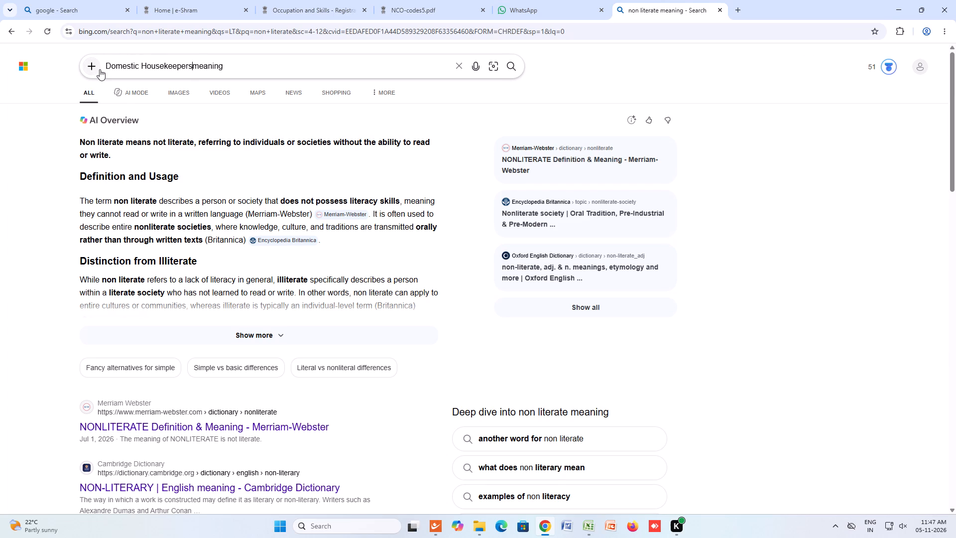
pyautogui.press('space')
pyautogui.press('Return')
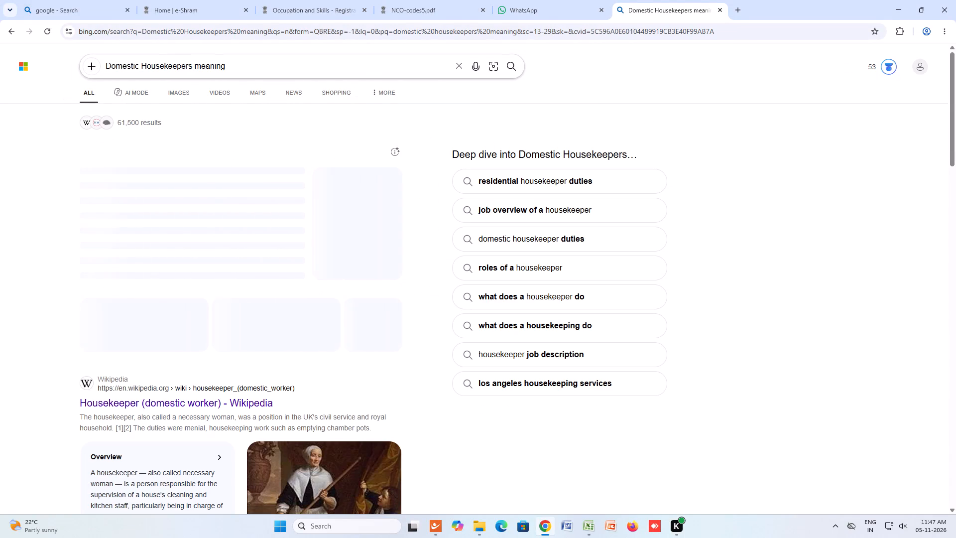
# Extend the web search to "domestic housekeepers meaning in hindi".
pyautogui.click(244, 61)
pyautogui.press('space')
pyautogui.click(251, 91)
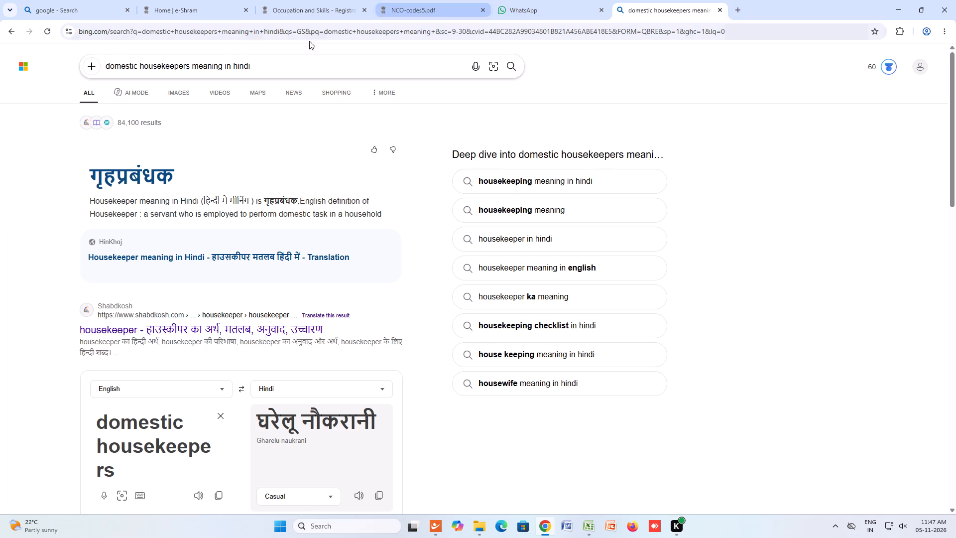
# Return to the registration form, search Primary Occupation for "Domest", and select "Domestic Housekeepers , Others".
pyautogui.click(306, 10)
pyautogui.click(416, 11)
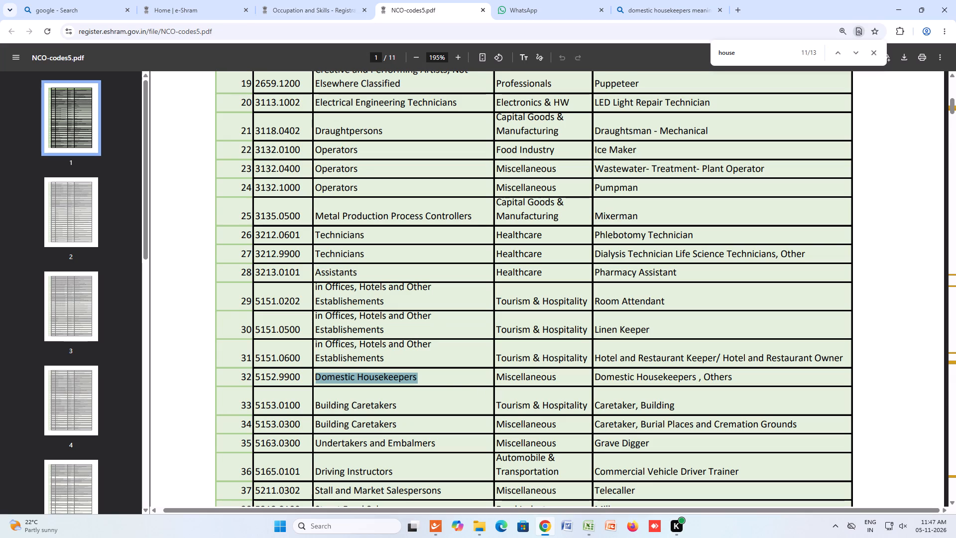
pyautogui.click(316, 6)
pyautogui.click(592, 296)
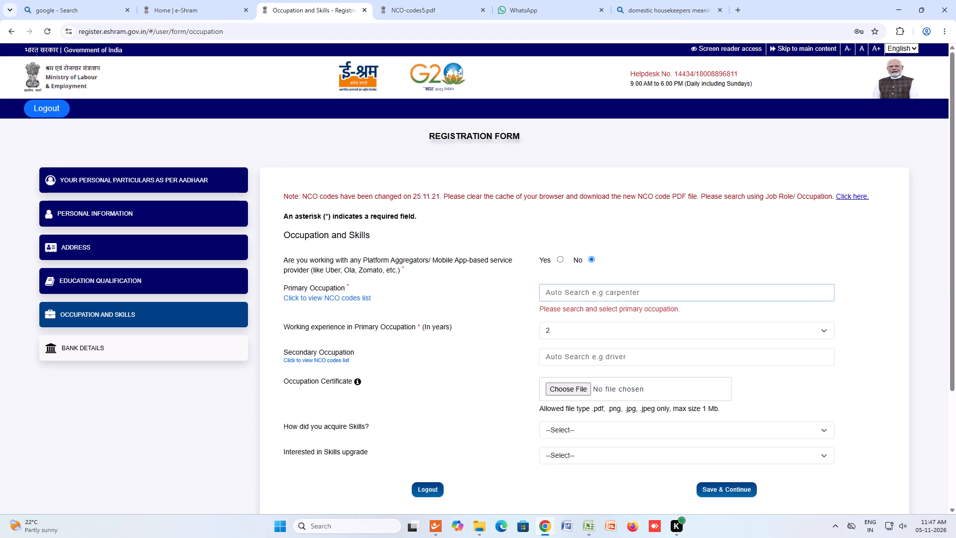
pyautogui.hotkey('shift', 'd')
pyautogui.press('o')
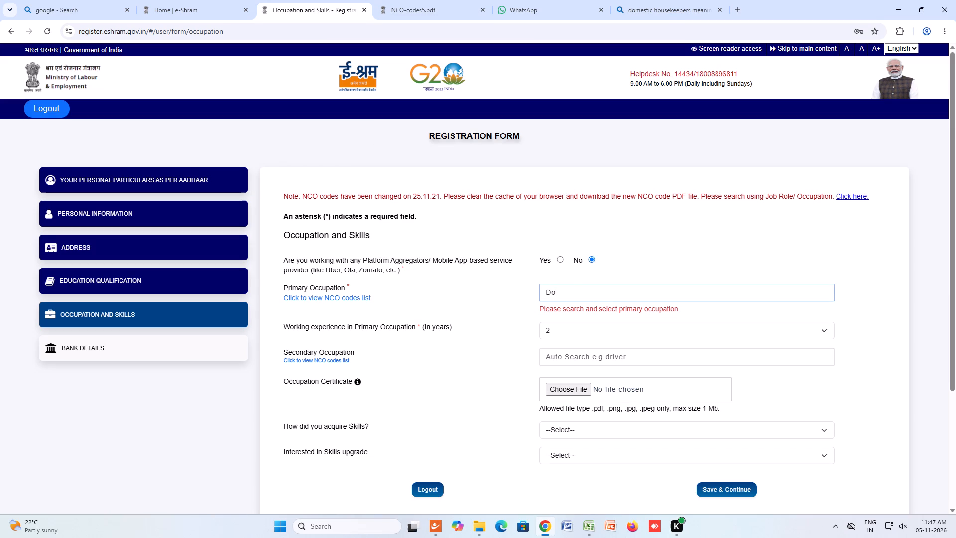
pyautogui.press('BackSpace')
pyautogui.press('BackSpace')
pyautogui.hotkey('ctrl', 'v')
pyautogui.write('Domest')
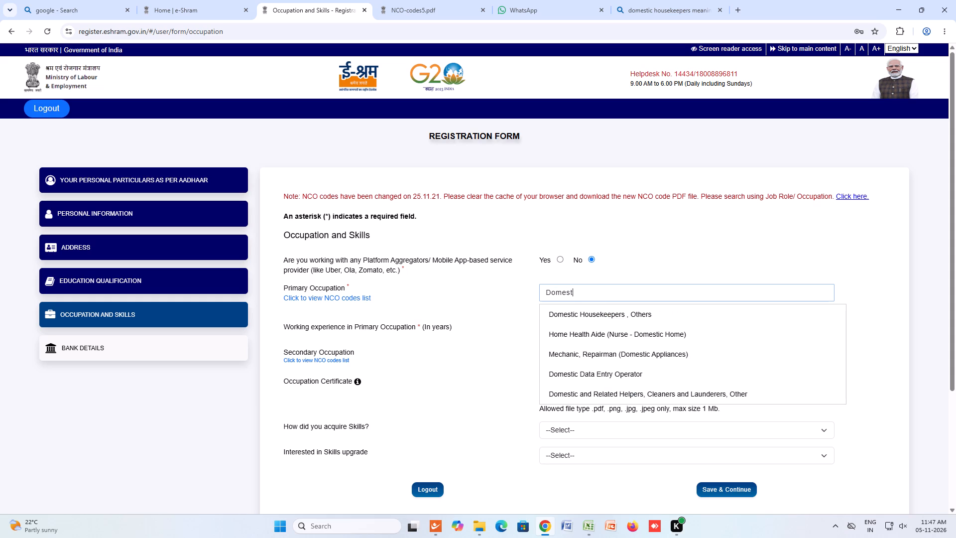
pyautogui.click(631, 315)
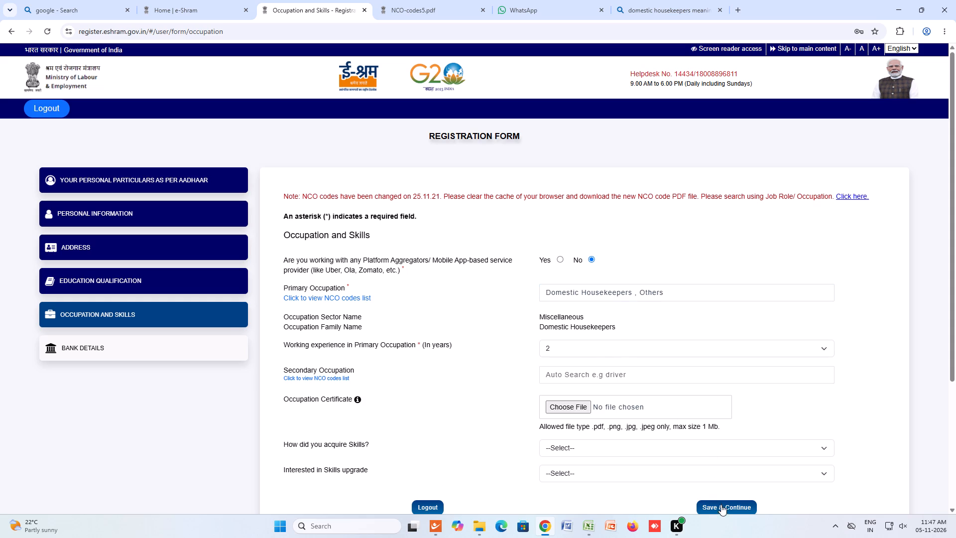
# Save the Occupation and Skills section and continue to the bank details.
pyautogui.click(723, 506)
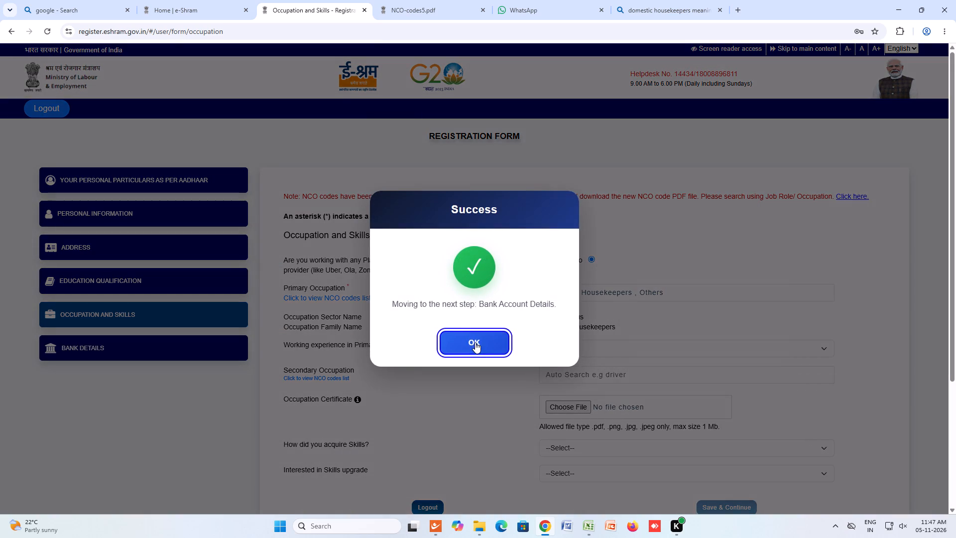
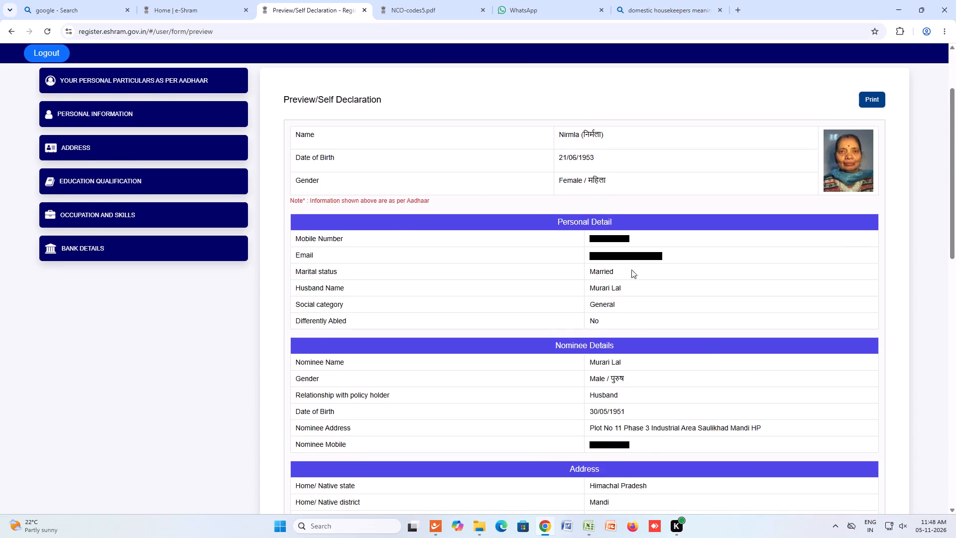
# Review the registration preview, accept the undertaking in the Declaration section, and submit the eShram registration.
pyautogui.scroll(-2, 608, 334)
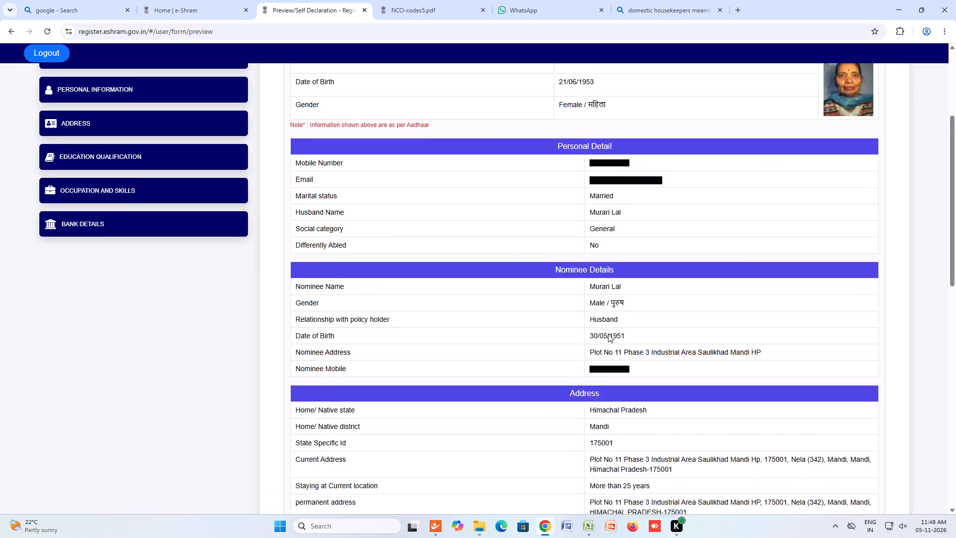
pyautogui.scroll(-5, 608, 334)
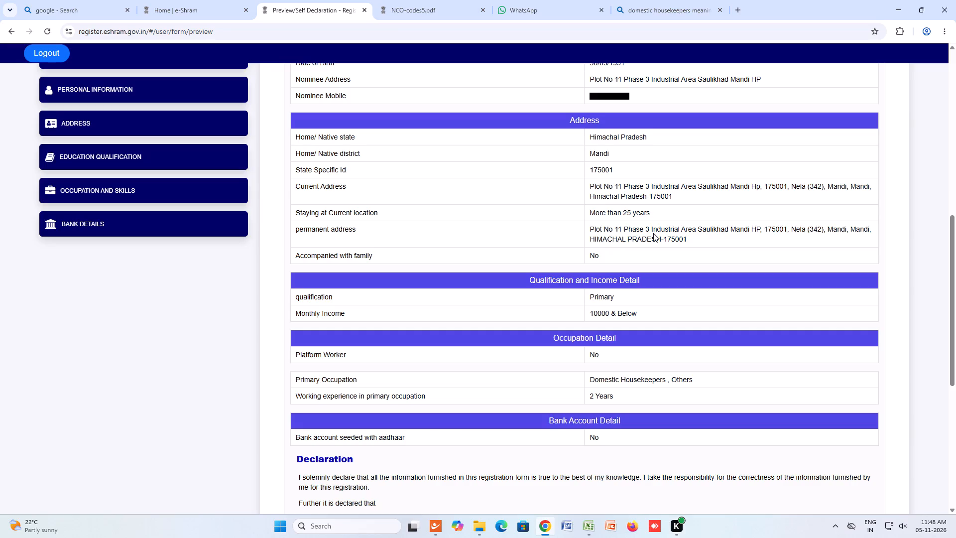
pyautogui.scroll(-3, 653, 233)
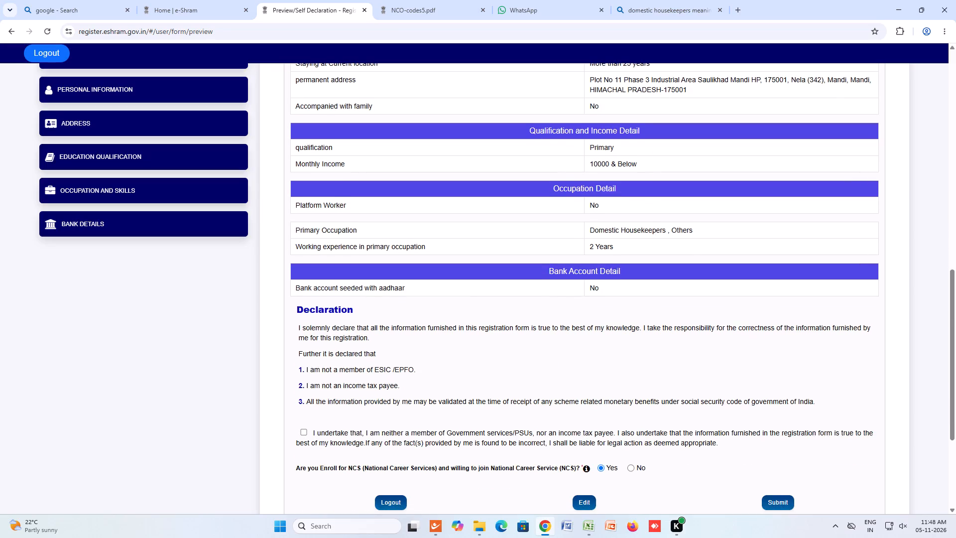
pyautogui.scroll(-3, 653, 233)
pyautogui.click(304, 284)
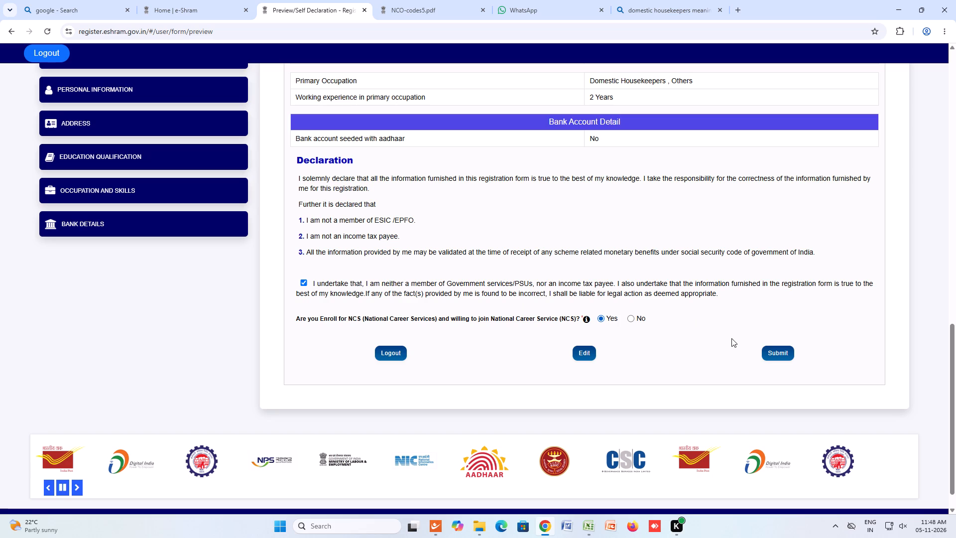
pyautogui.click(781, 354)
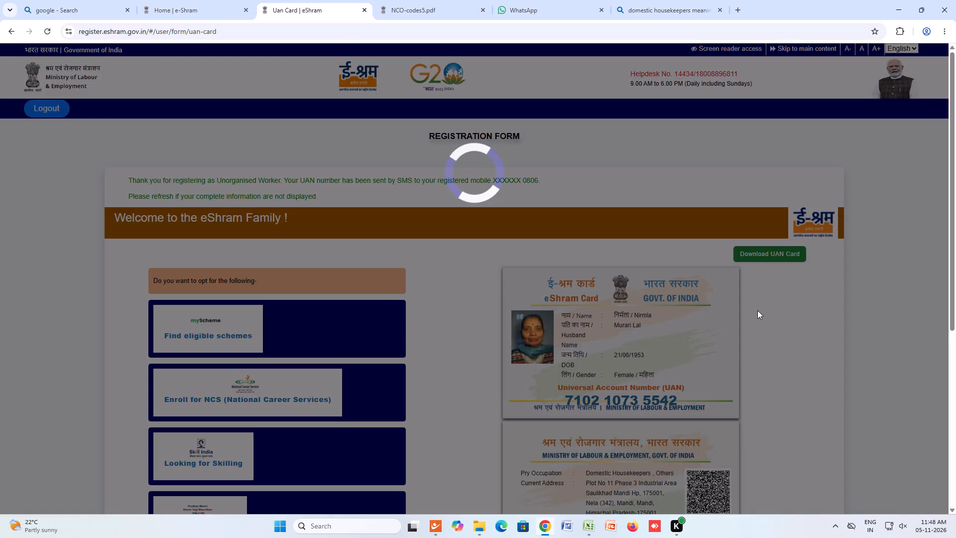
pyautogui.scroll(-2, 757, 310)
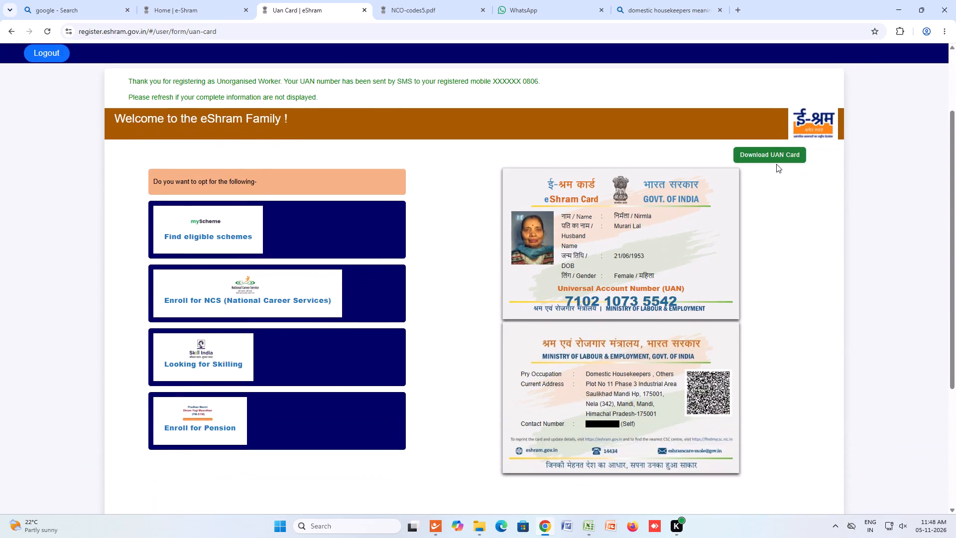
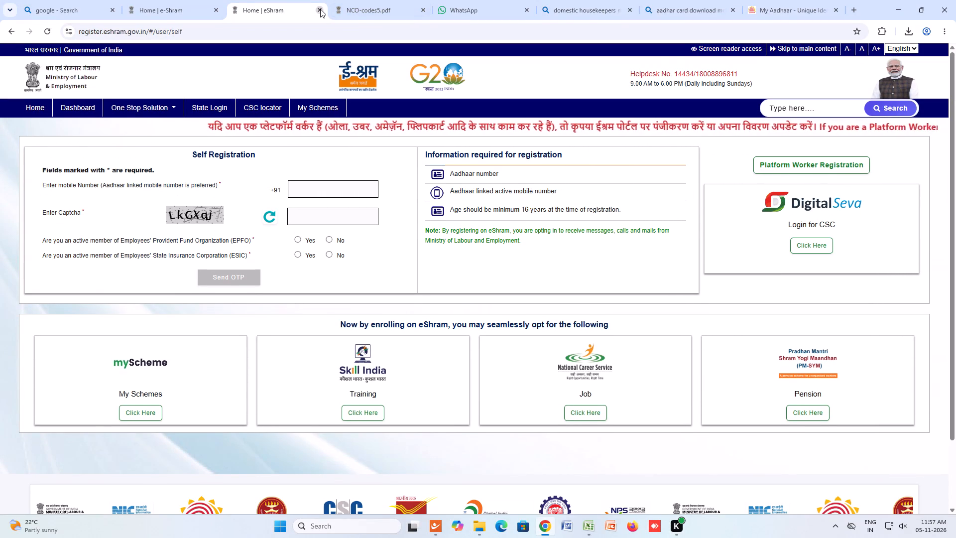
# Examine the occupation codes listed in the NCO-codes5 PDF, from the Domestic Housekeepers entry through the last page and back to page 7.
pyautogui.click(528, 95)
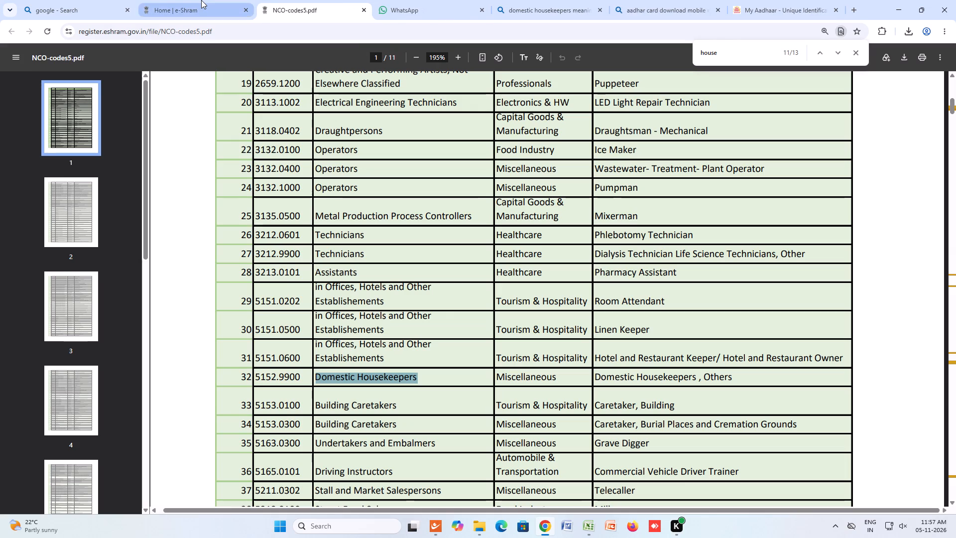
pyautogui.click(201, 0)
pyautogui.click(290, 4)
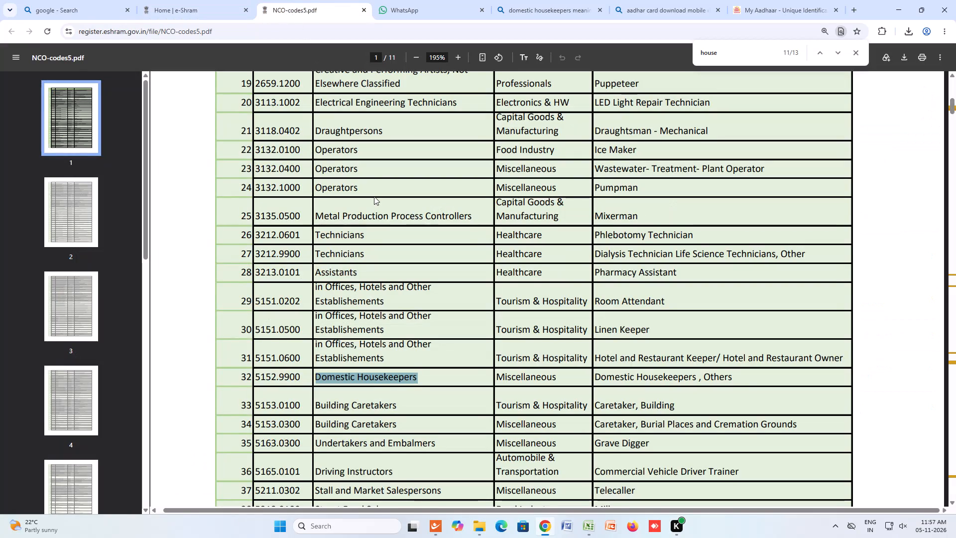
pyautogui.scroll(20, 374, 196)
pyautogui.scroll(5, 374, 196)
pyautogui.scroll(-8, 374, 196)
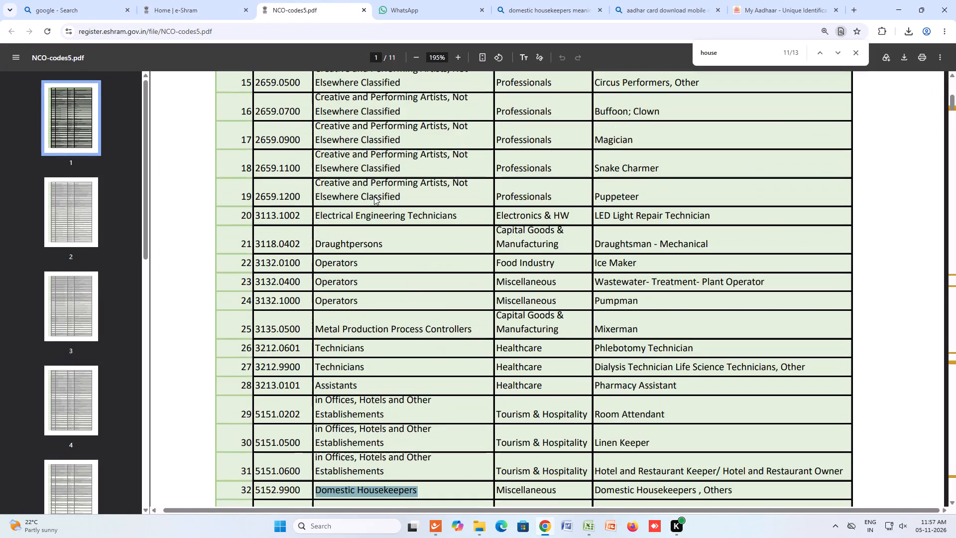
pyautogui.scroll(-20, 374, 196)
pyautogui.scroll(-20, 374, 196)
pyautogui.scroll(-10, 374, 197)
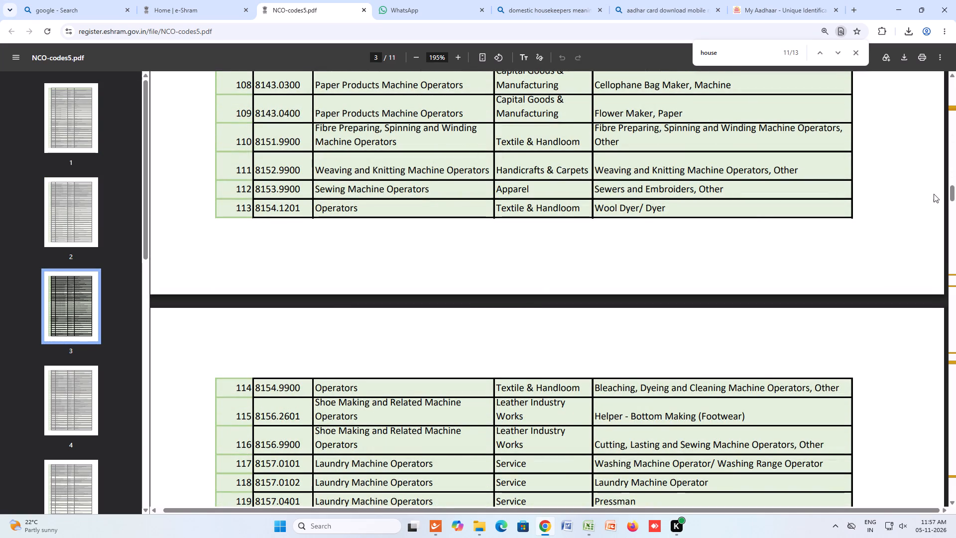
pyautogui.moveTo(954, 194); pyautogui.dragTo(955, 276)
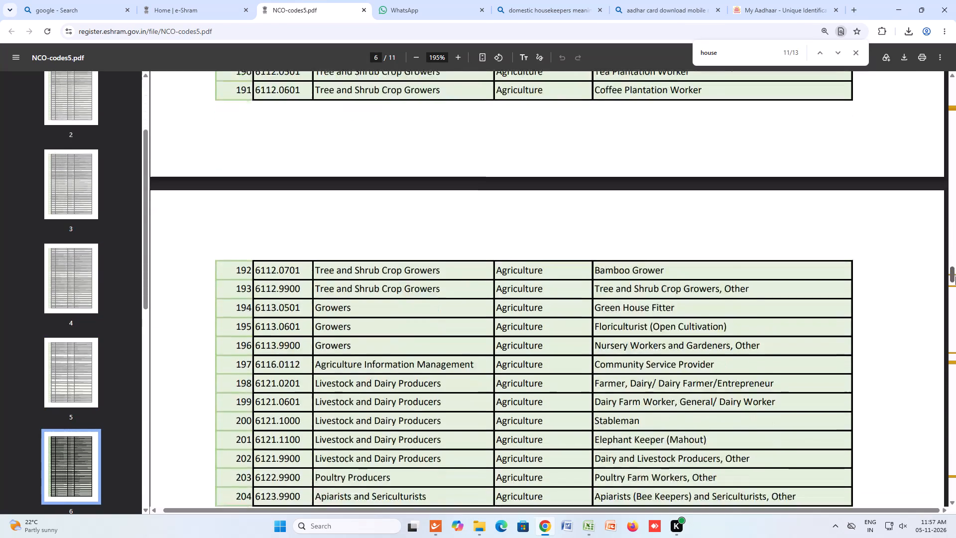
pyautogui.moveTo(955, 276); pyautogui.dragTo(955, 281)
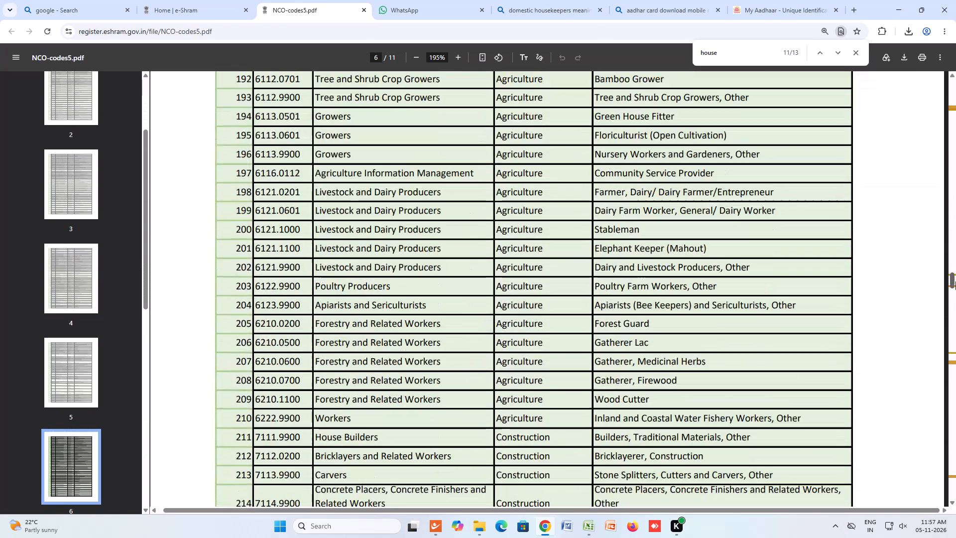
pyautogui.moveTo(955, 281); pyautogui.dragTo(955, 358)
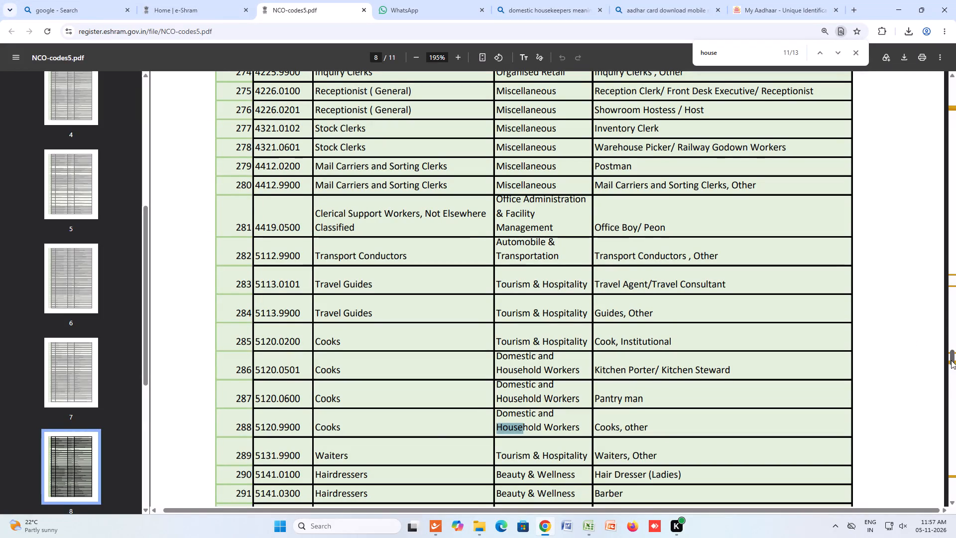
pyautogui.moveTo(951, 360); pyautogui.dragTo(955, 479)
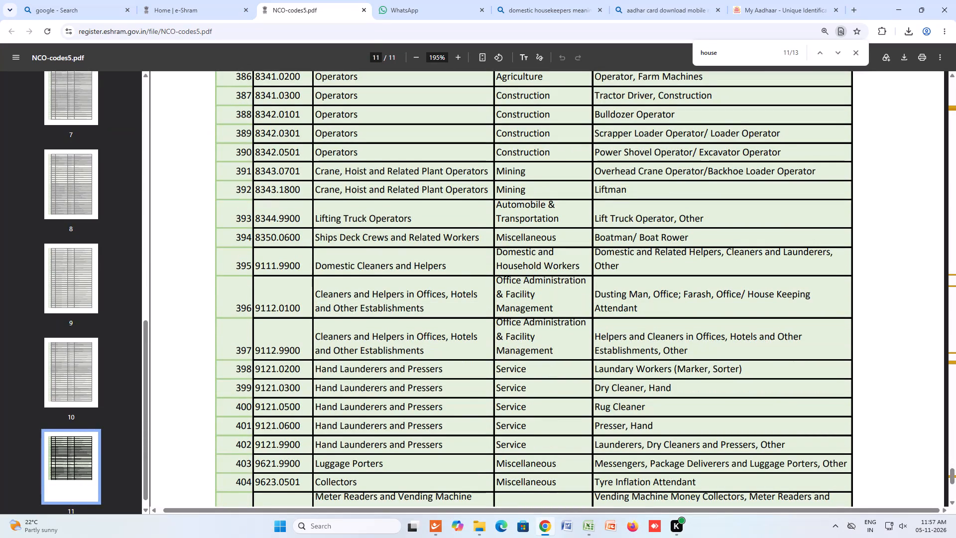
pyautogui.scroll(13, 359, 214)
pyautogui.scroll(8, 165, 202)
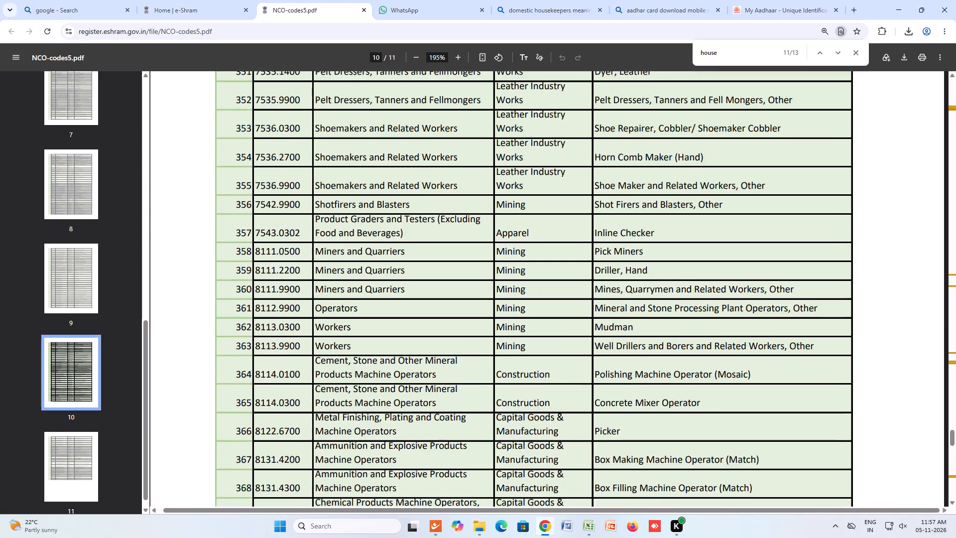
pyautogui.scroll(20, 315, 249)
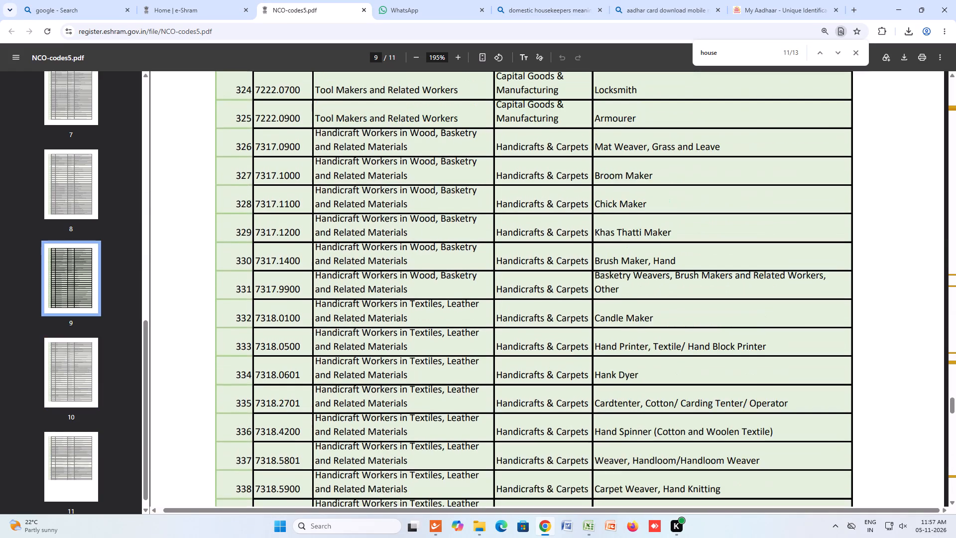
pyautogui.scroll(17, 315, 249)
pyautogui.scroll(5, 315, 249)
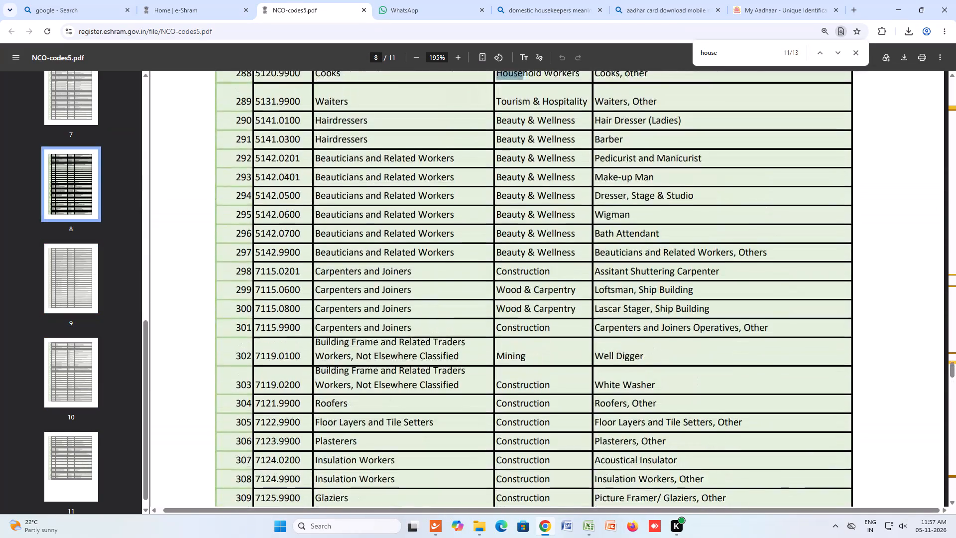
pyautogui.scroll(10, 315, 249)
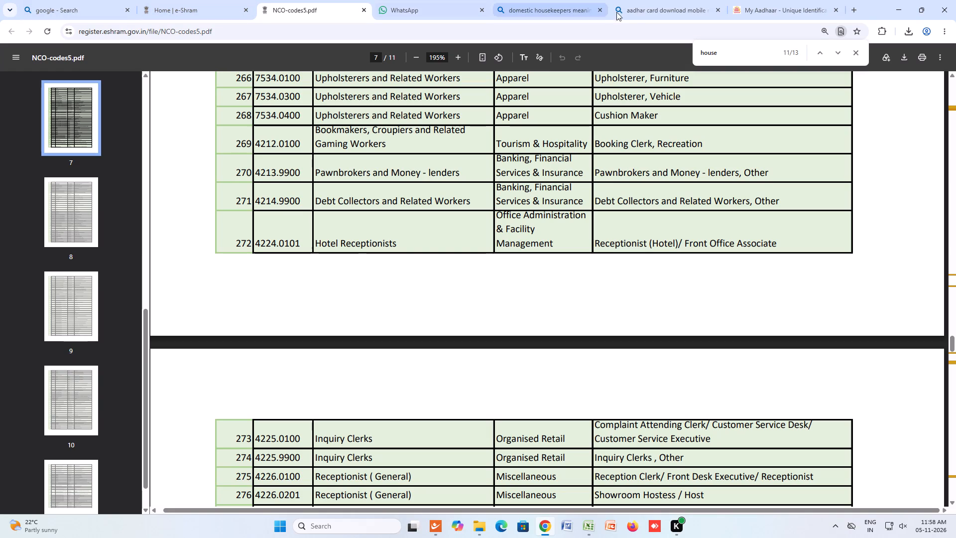
# Look over the card download and security services on the My Aadhaar page, and close that page.
pyautogui.click(789, 5)
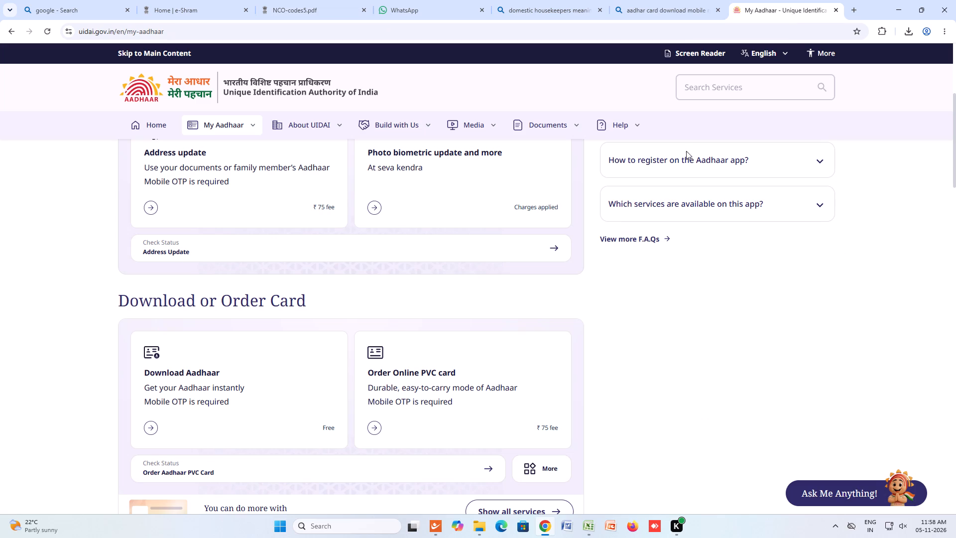
pyautogui.scroll(-7, 504, 231)
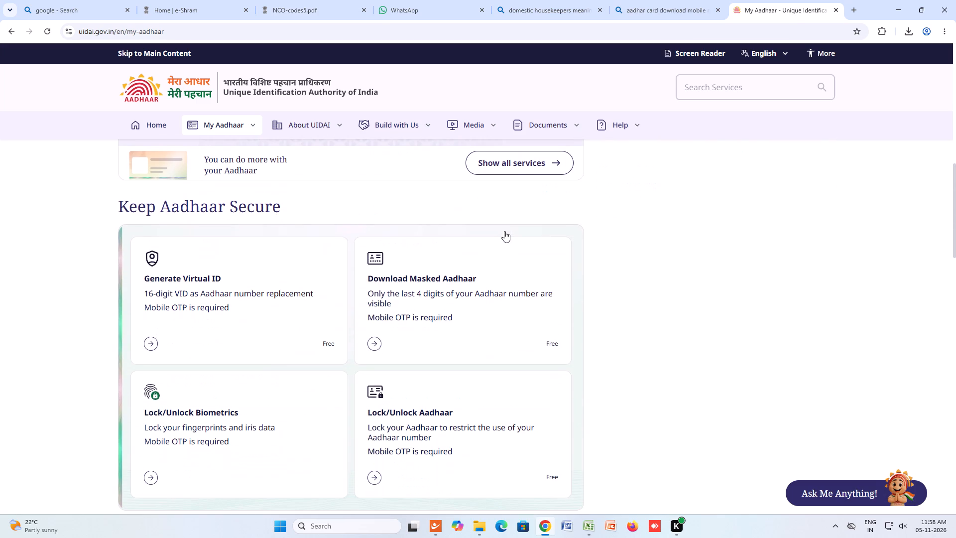
pyautogui.click(838, 9)
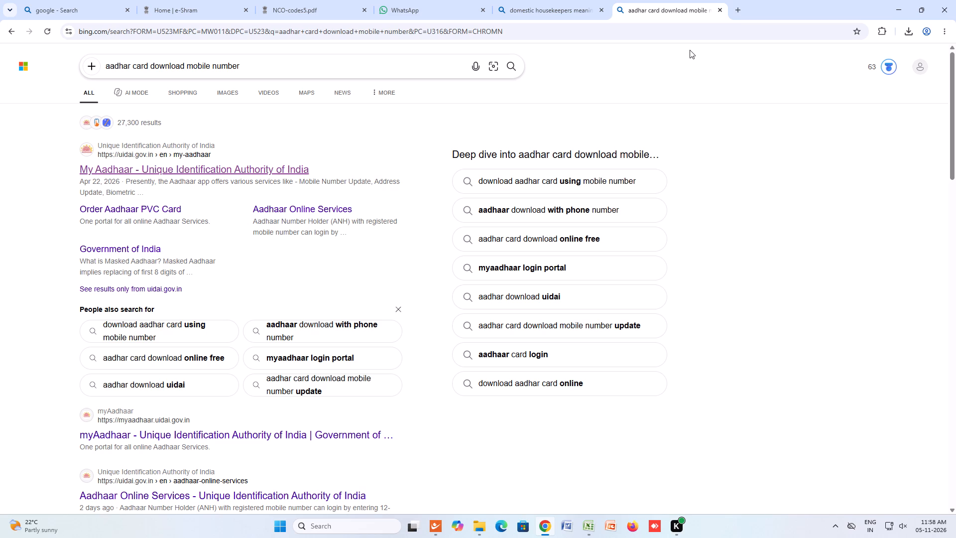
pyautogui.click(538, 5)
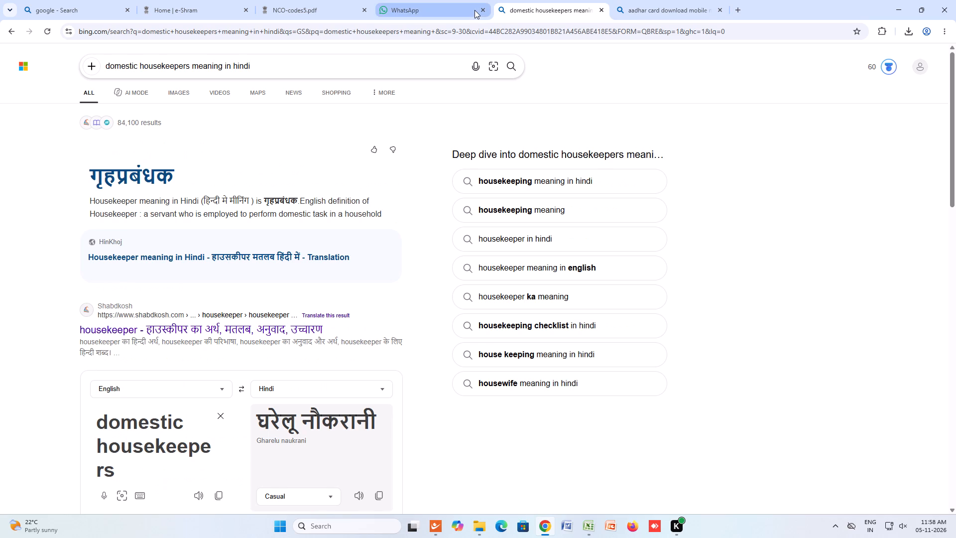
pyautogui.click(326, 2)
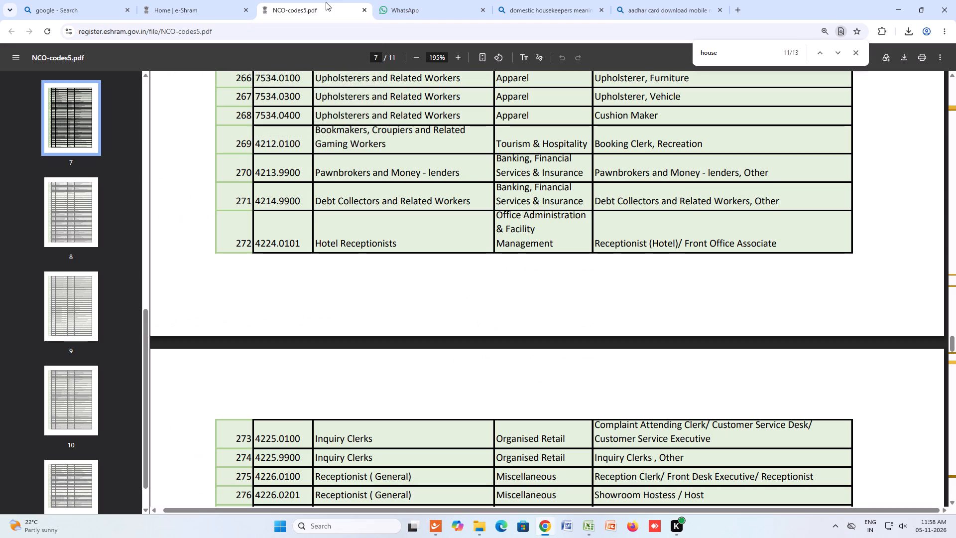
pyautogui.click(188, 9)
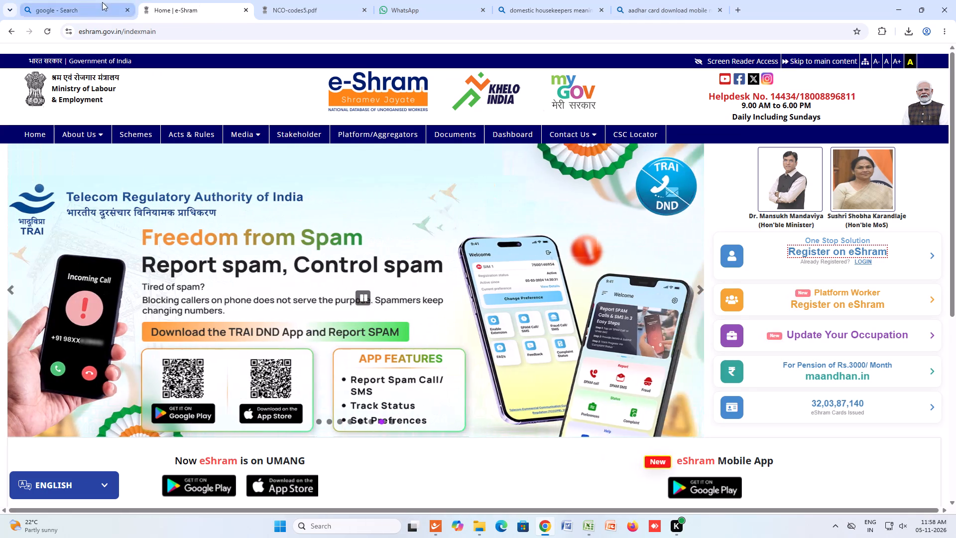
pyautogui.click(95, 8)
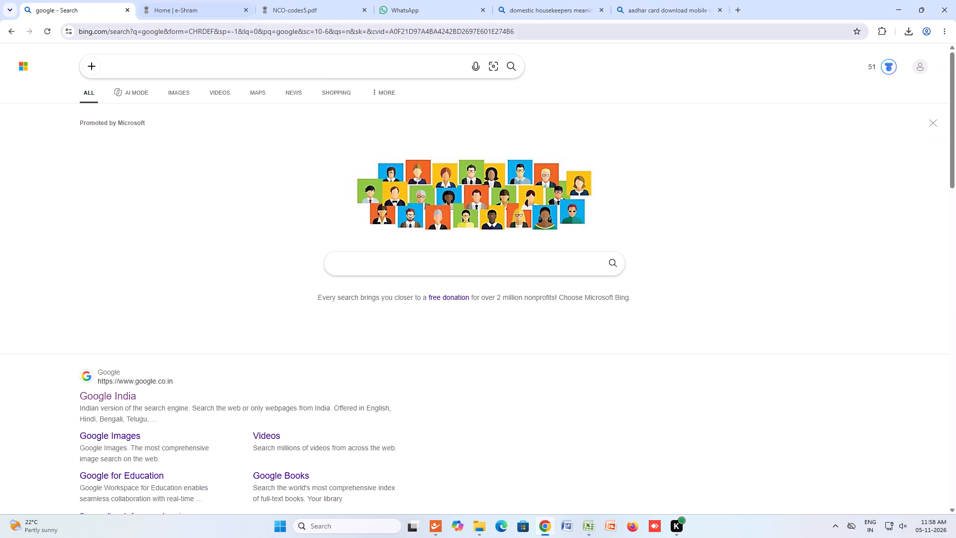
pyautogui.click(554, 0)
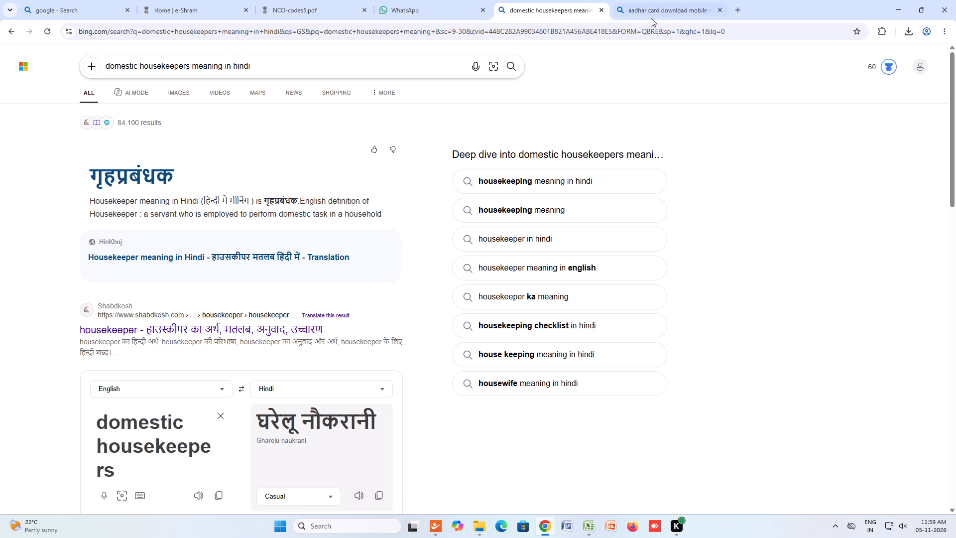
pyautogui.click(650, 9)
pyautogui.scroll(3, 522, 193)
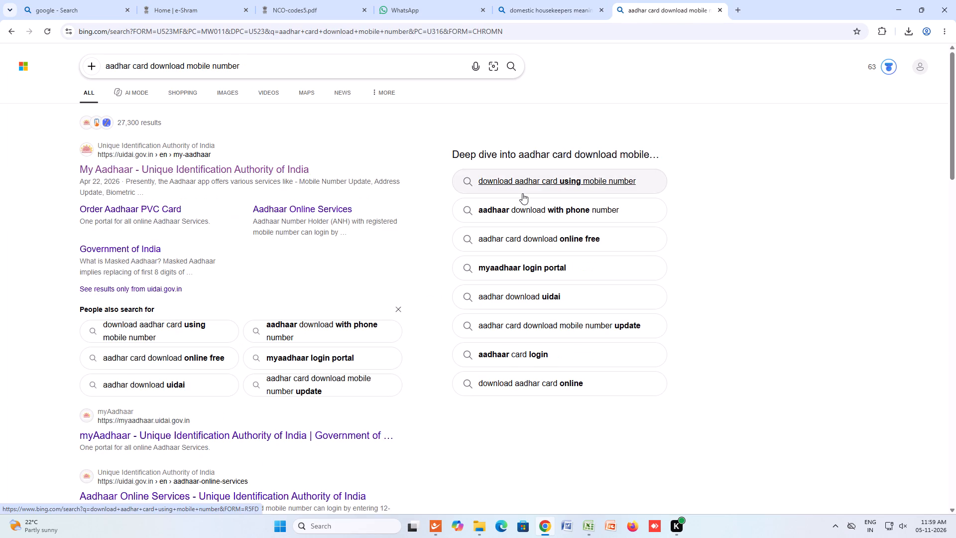
# Examine the occupation entries on pages 6 and 7 of the NCO-codes5 PDF.
pyautogui.click(296, 0)
pyautogui.scroll(2, 434, 299)
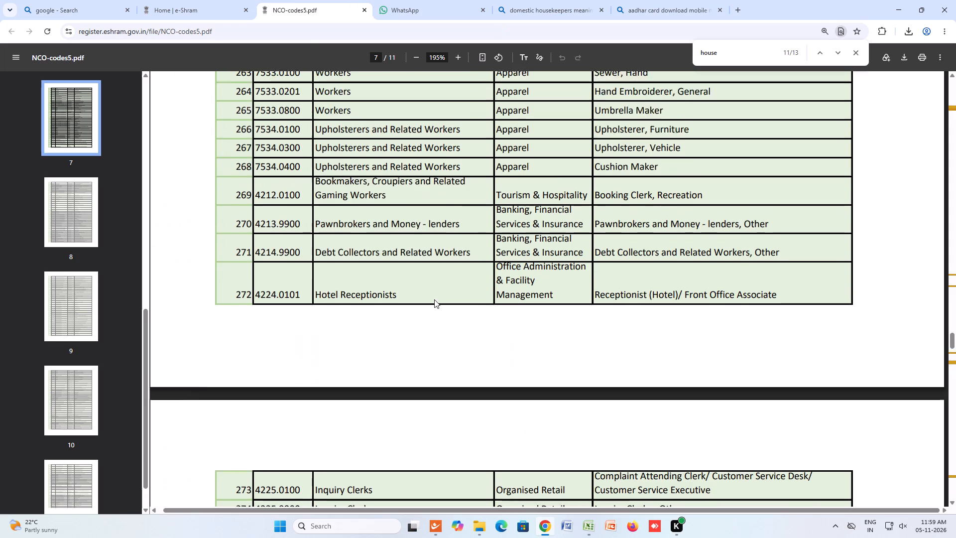
pyautogui.scroll(16, 434, 299)
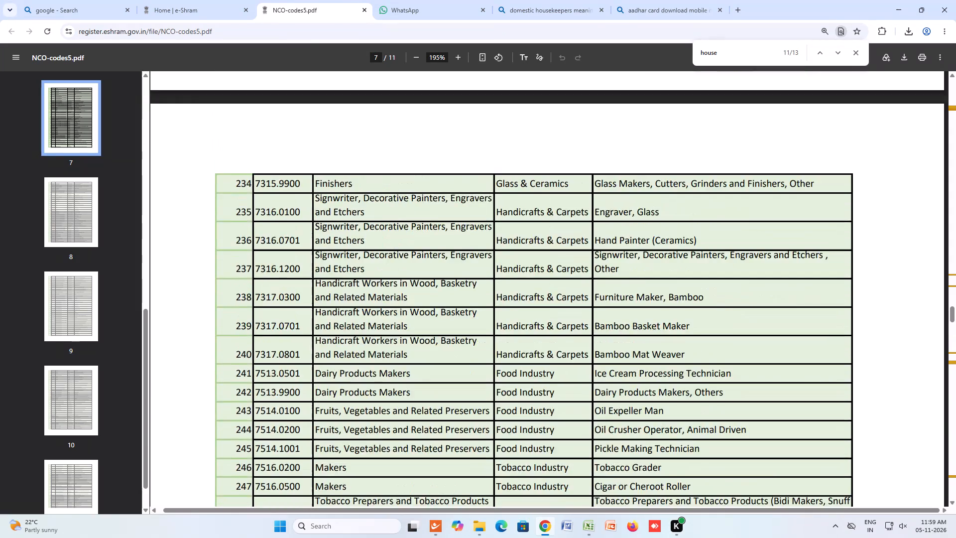
pyautogui.scroll(3, 435, 299)
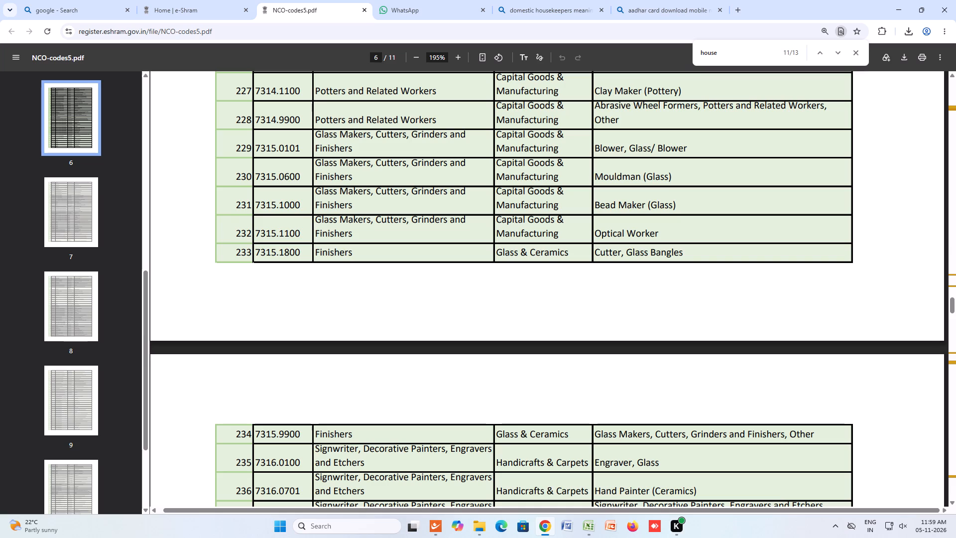
pyautogui.scroll(-7, 318, 381)
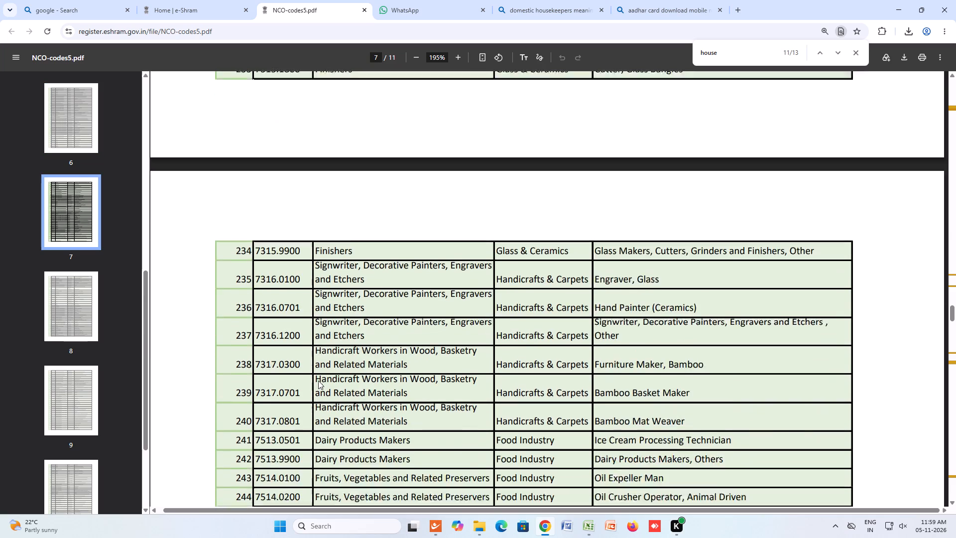
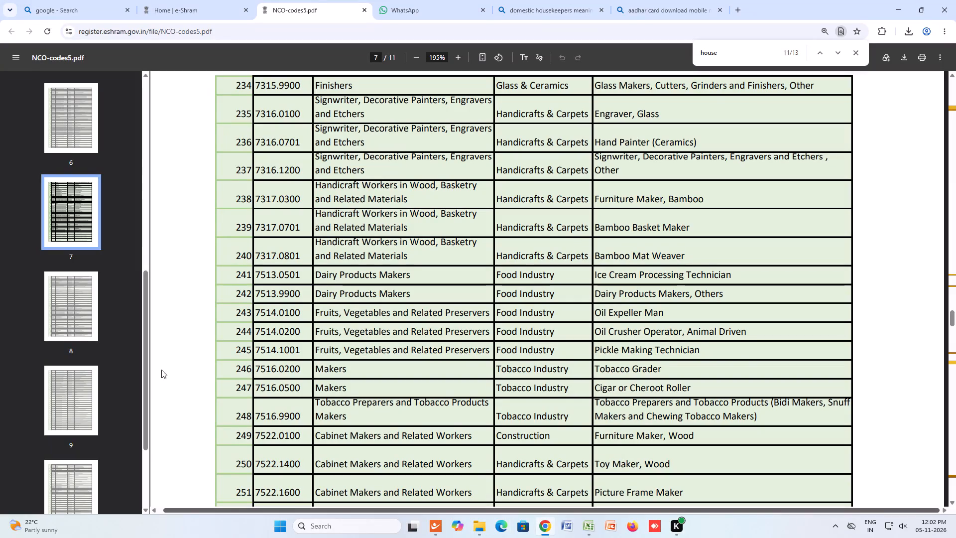
# Switch to Secureye and view the CAM2, CAM12, CAM14 and CAM7 feeds enlarged, recheck CAM2, and minimize the camera viewer.
pyautogui.click(438, 525)
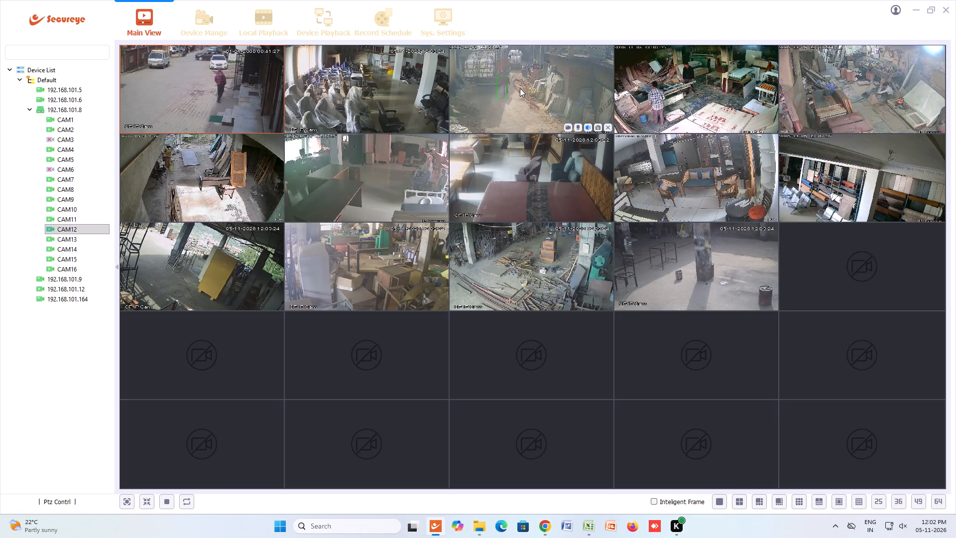
pyautogui.doubleClick(821, 85)
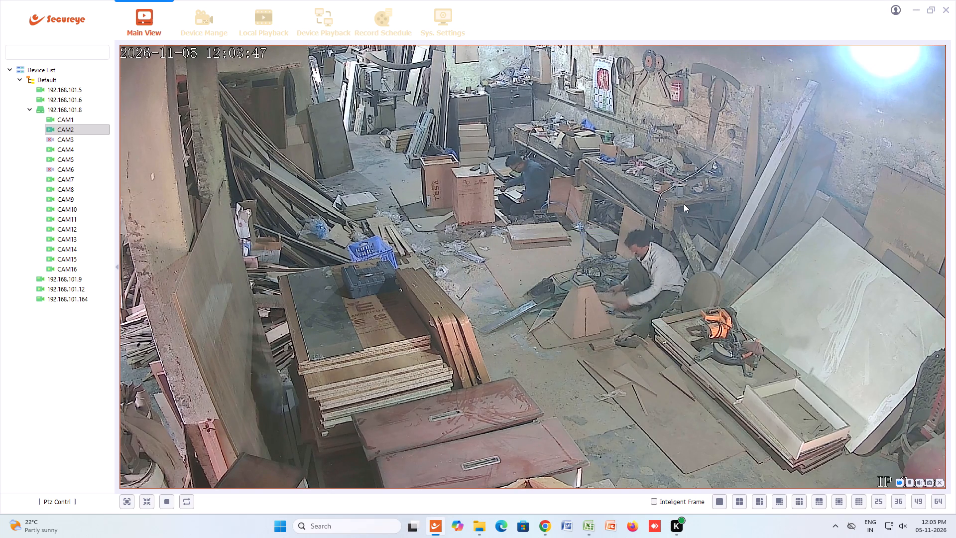
pyautogui.doubleClick(650, 201)
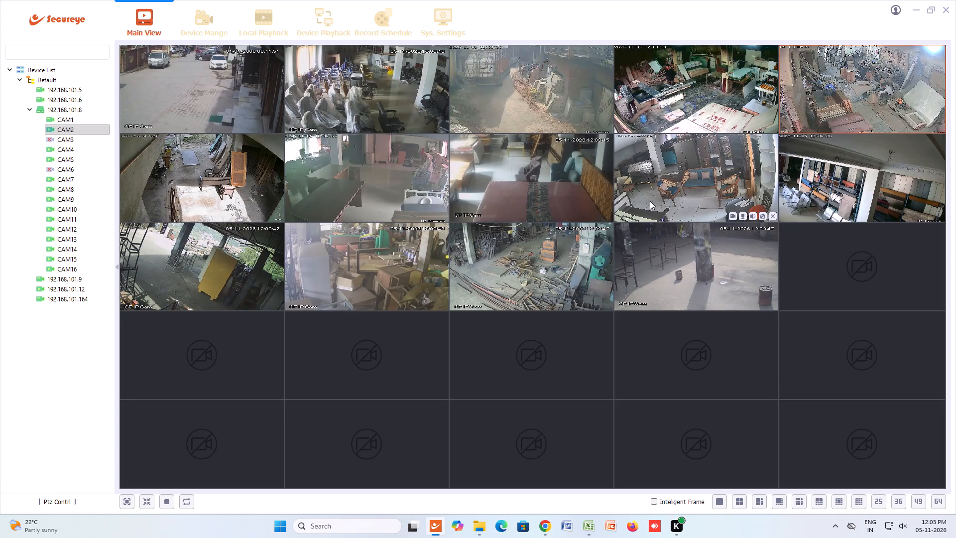
pyautogui.doubleClick(246, 103)
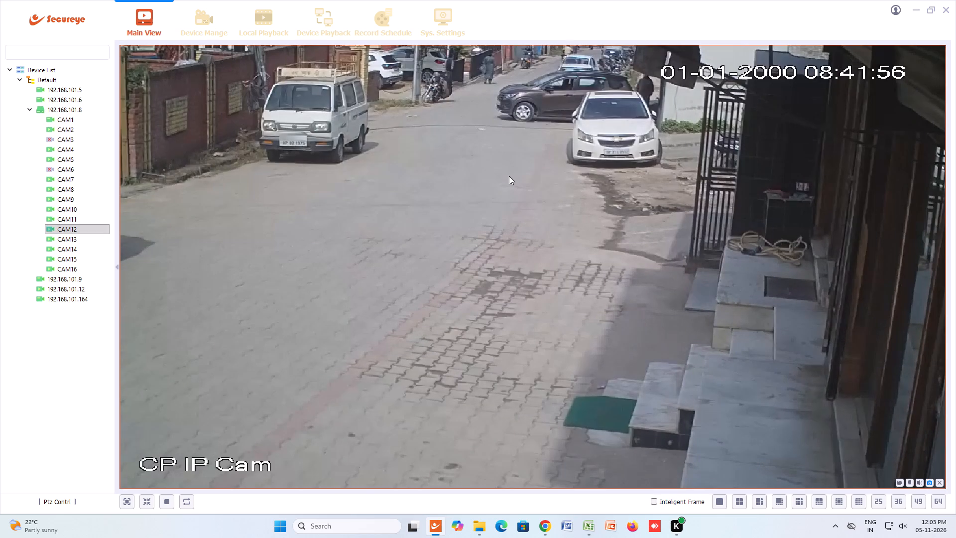
pyautogui.doubleClick(540, 180)
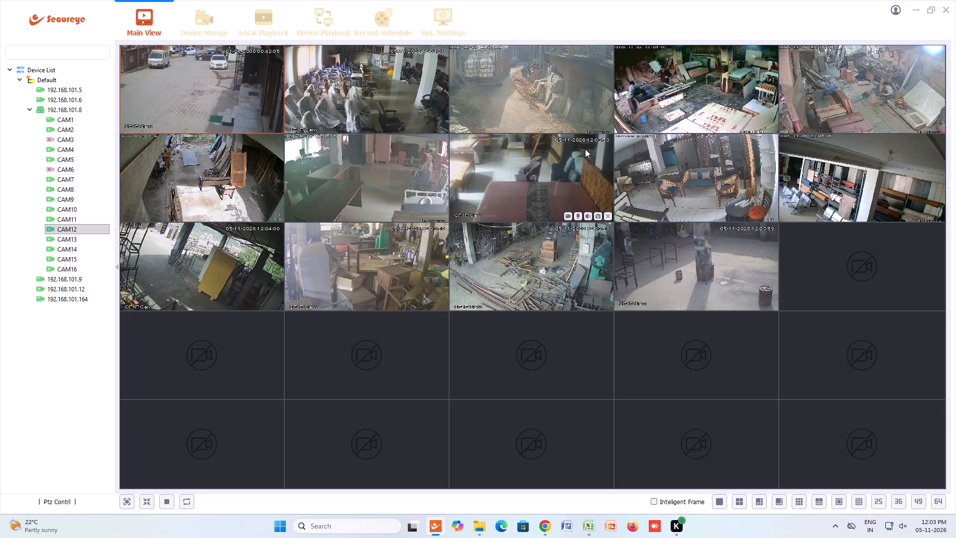
pyautogui.doubleClick(220, 168)
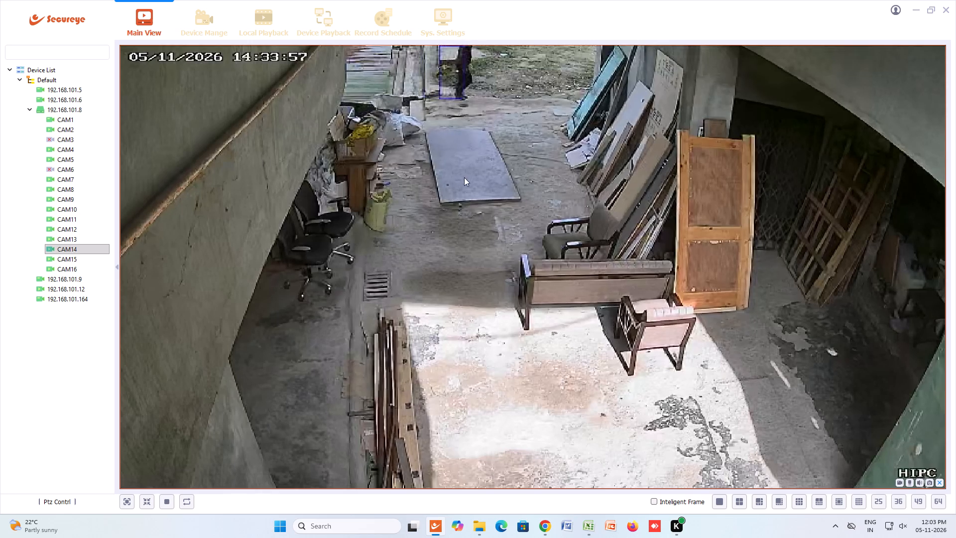
pyautogui.scroll(-6, 477, 177)
pyautogui.doubleClick(520, 192)
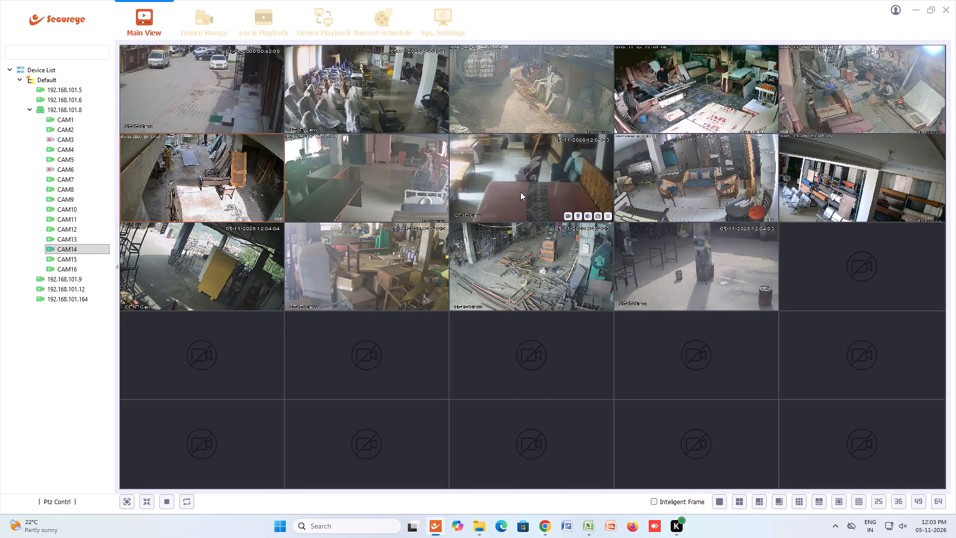
pyautogui.doubleClick(241, 286)
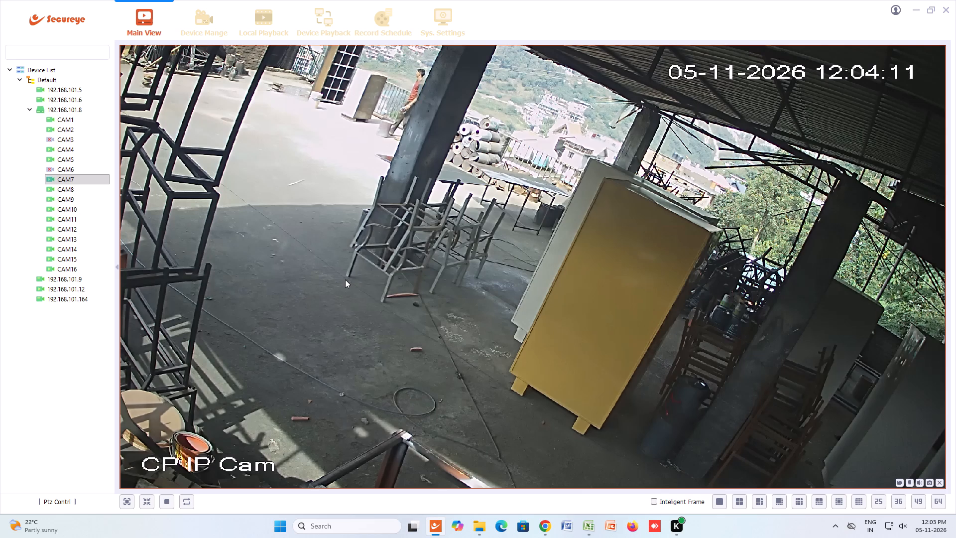
pyautogui.doubleClick(427, 261)
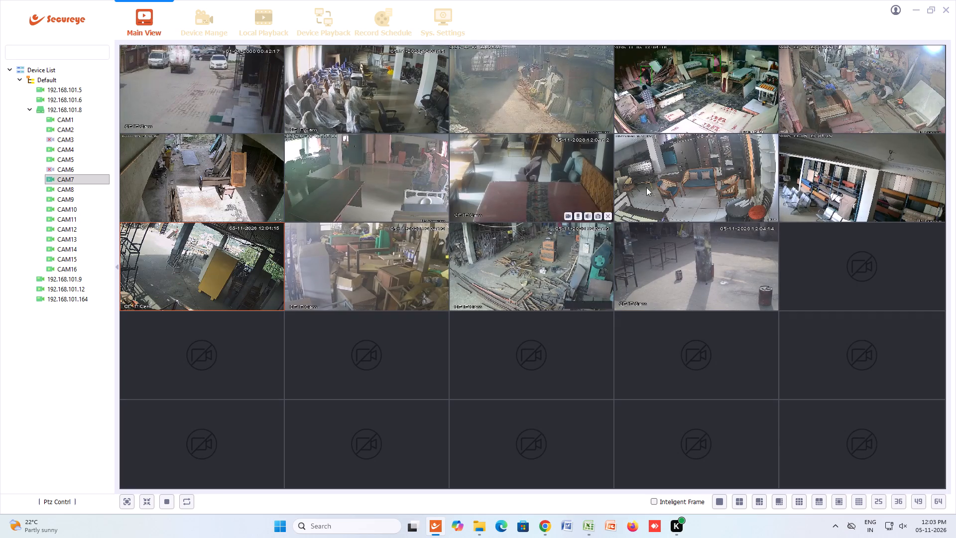
pyautogui.doubleClick(882, 112)
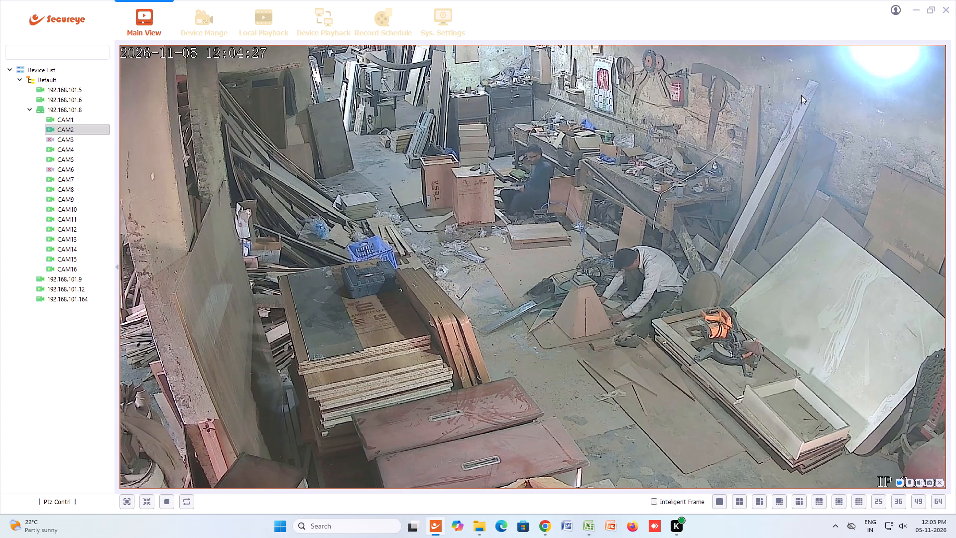
pyautogui.click(812, 77)
pyautogui.click(812, 77)
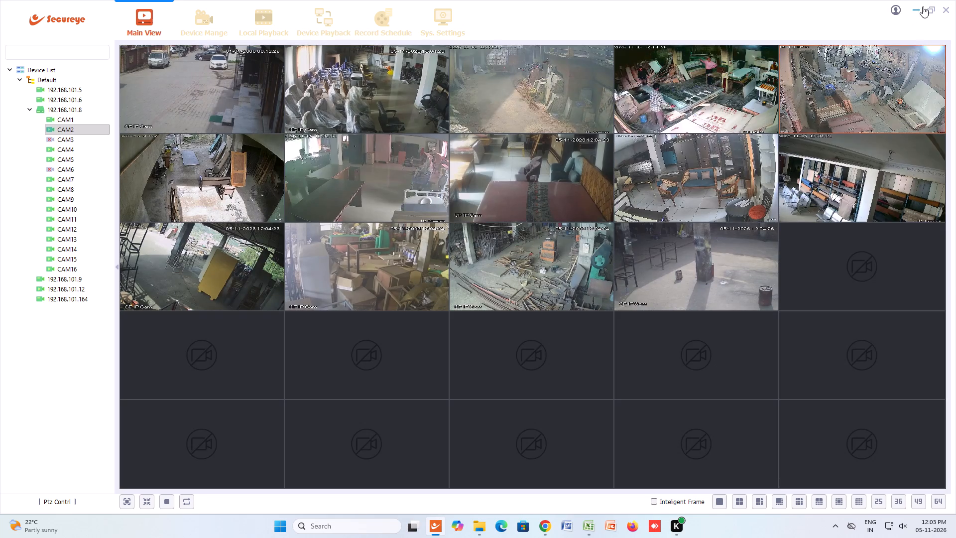
pyautogui.click(917, 5)
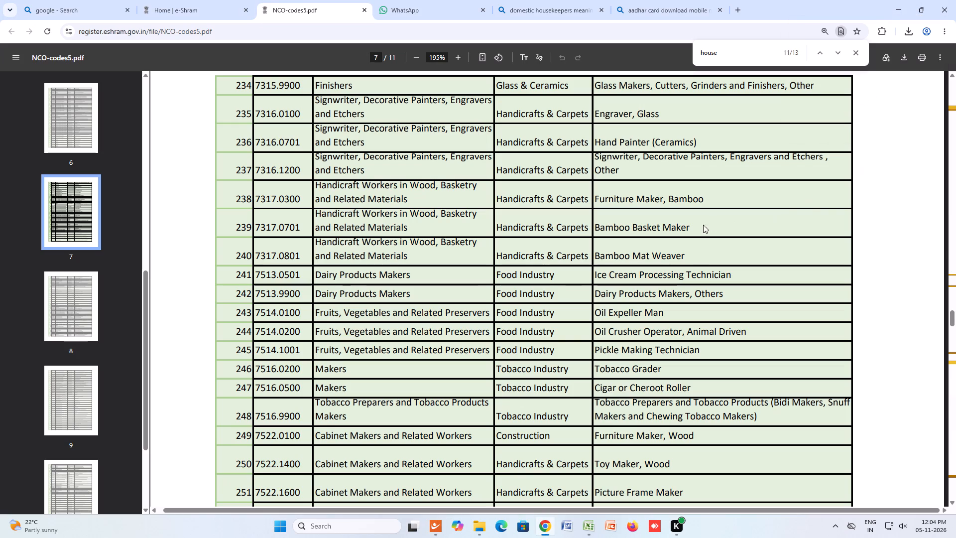
# Examine the remaining occupation entries in the NCO-codes5 PDF, from page 7 through the end of the list on page 11.
pyautogui.scroll(-5, 654, 263)
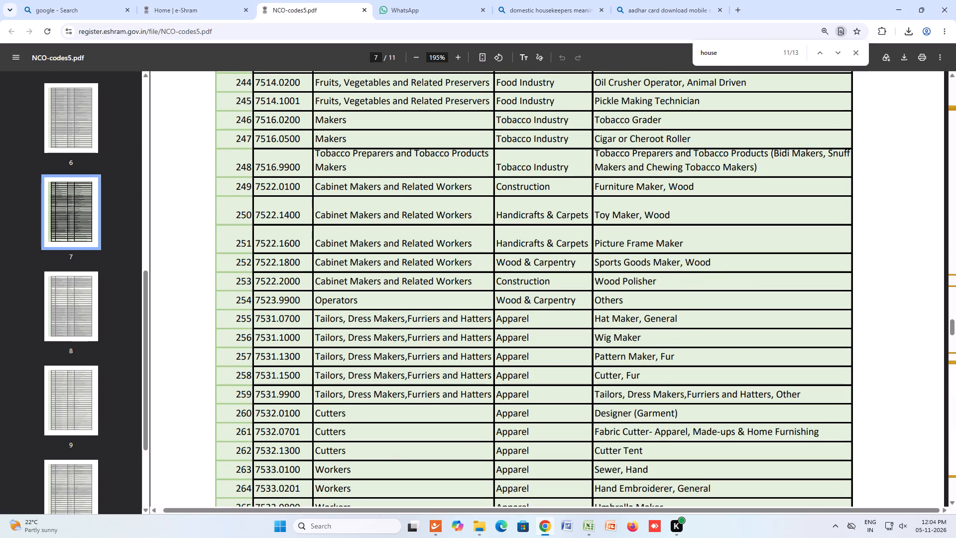
pyautogui.scroll(-5, 619, 279)
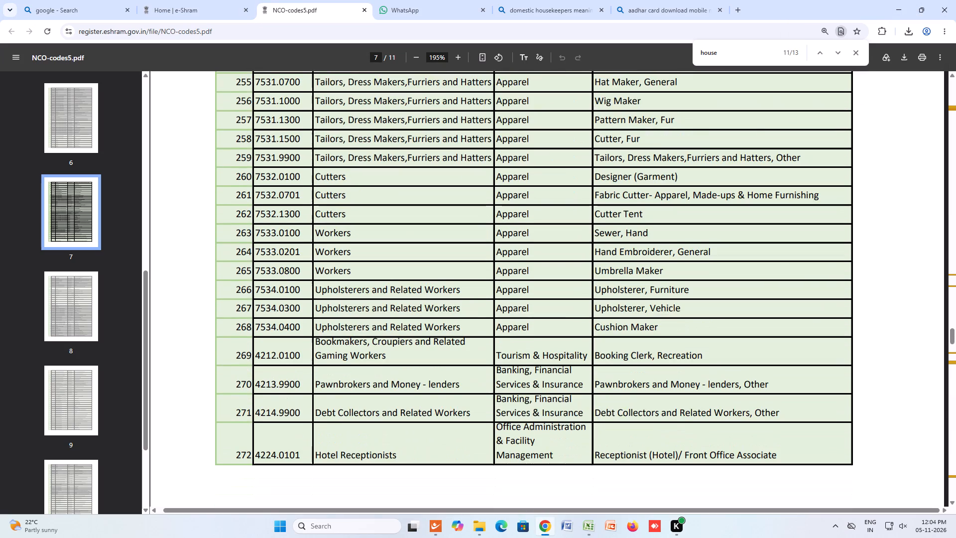
pyautogui.scroll(-8, 619, 279)
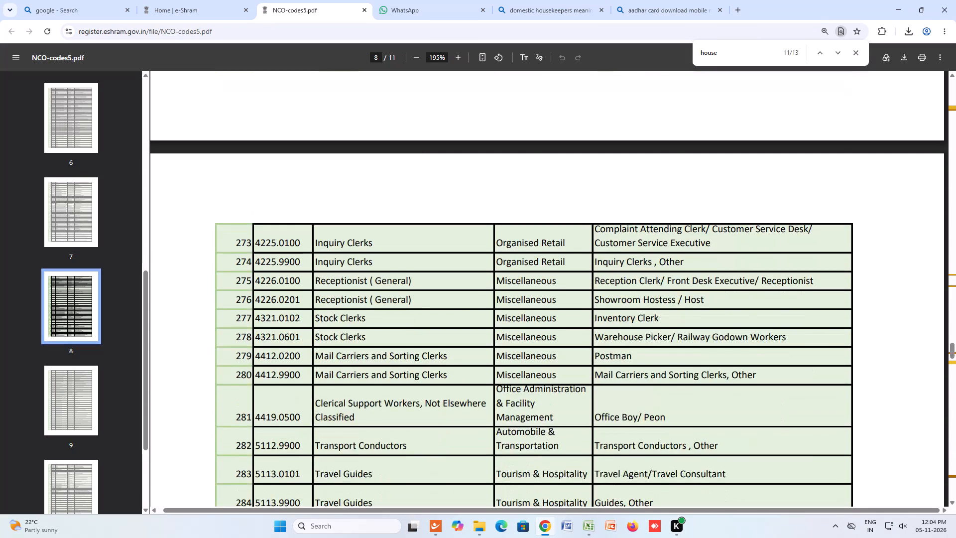
pyautogui.scroll(-3, 619, 279)
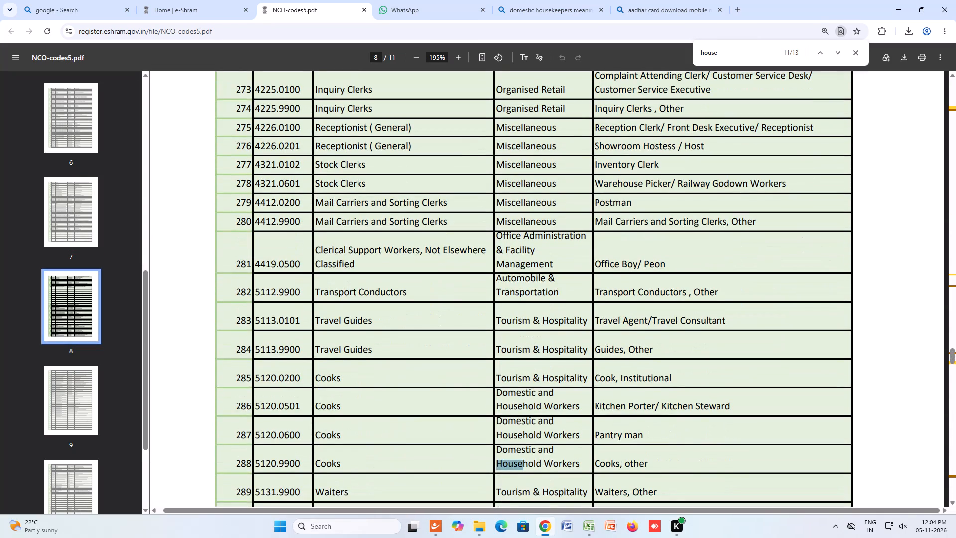
pyautogui.scroll(-4, 619, 279)
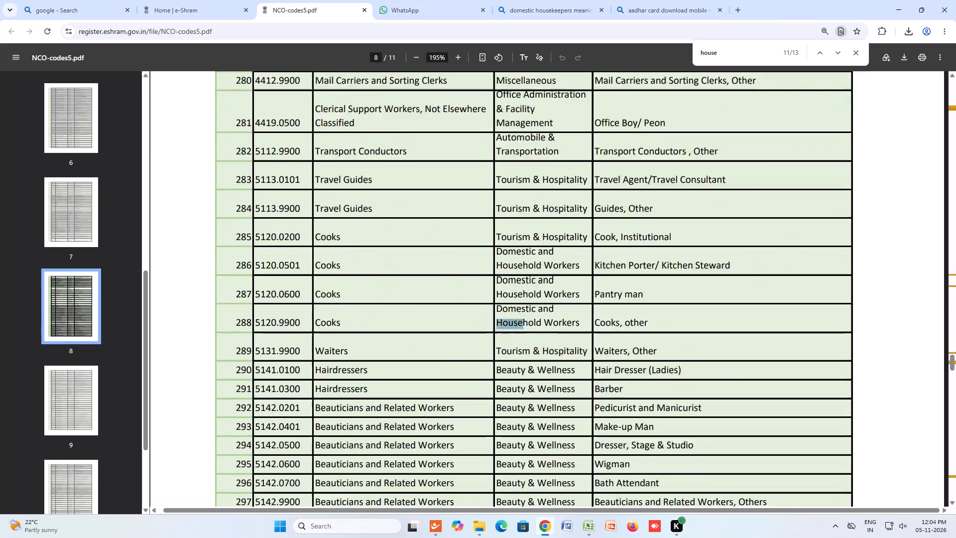
pyautogui.scroll(-7, 619, 279)
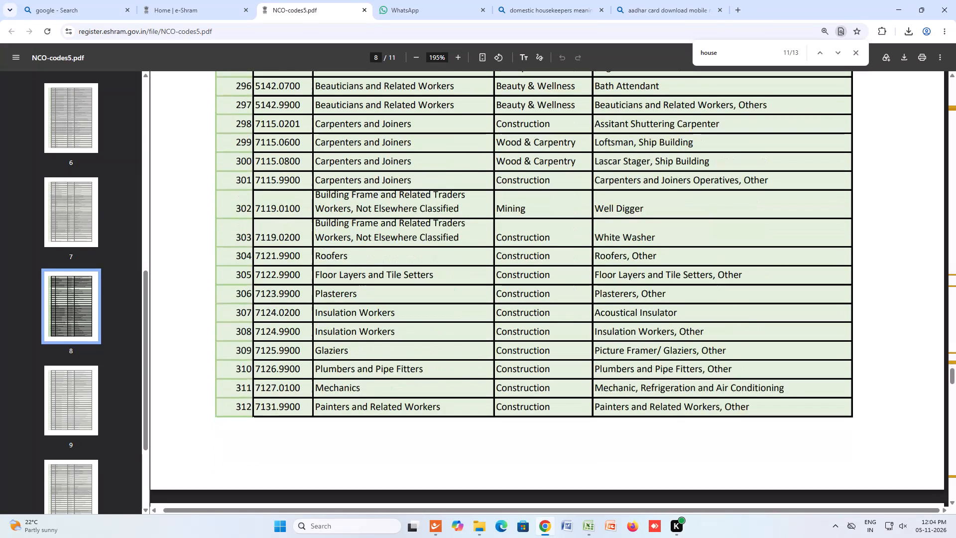
pyautogui.scroll(-2, 619, 279)
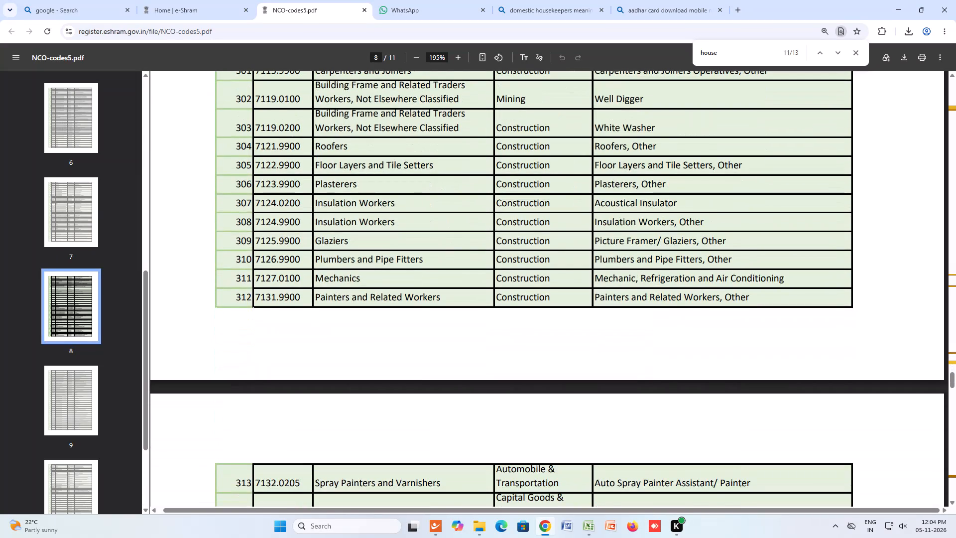
pyautogui.scroll(-8, 619, 279)
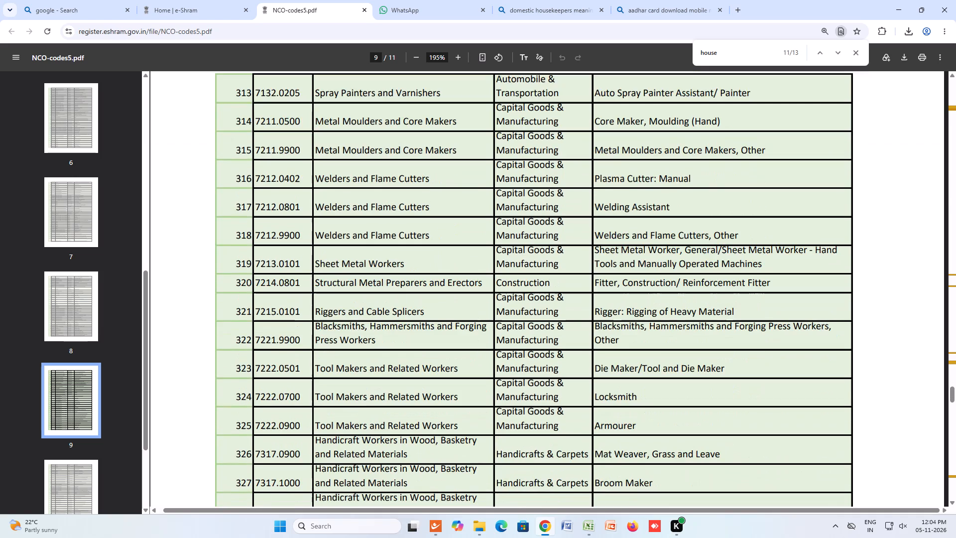
pyautogui.scroll(-10, 622, 270)
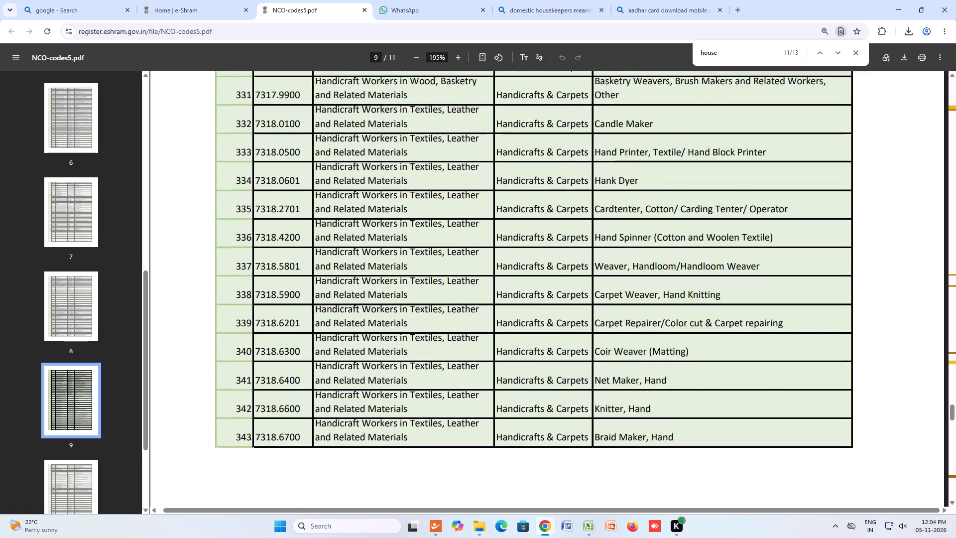
pyautogui.scroll(-8, 622, 270)
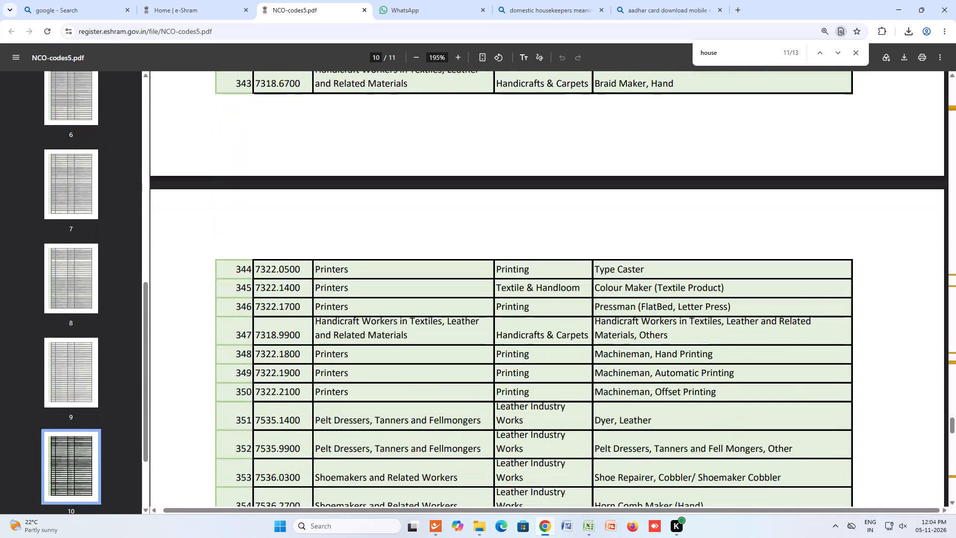
pyautogui.scroll(-8, 622, 270)
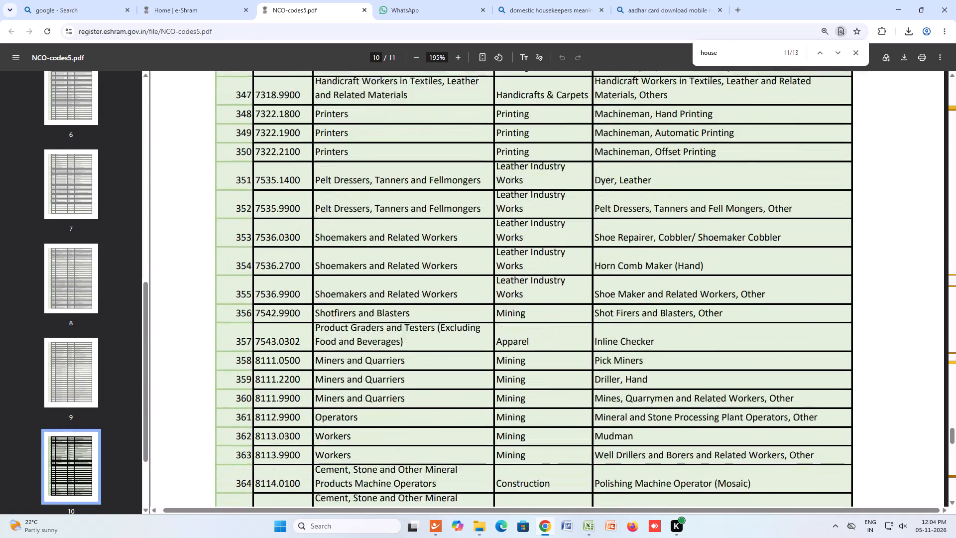
pyautogui.scroll(-5, 622, 270)
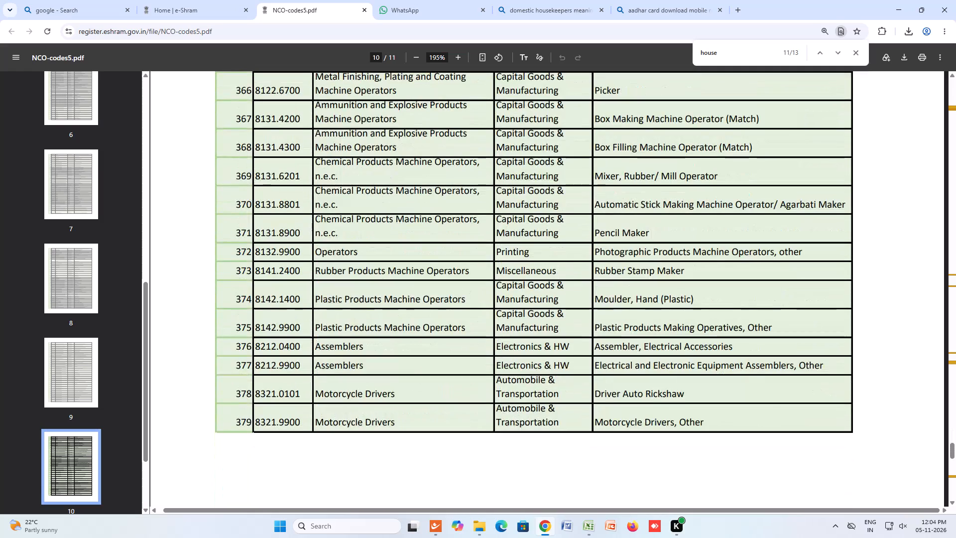
pyautogui.scroll(-5, 622, 273)
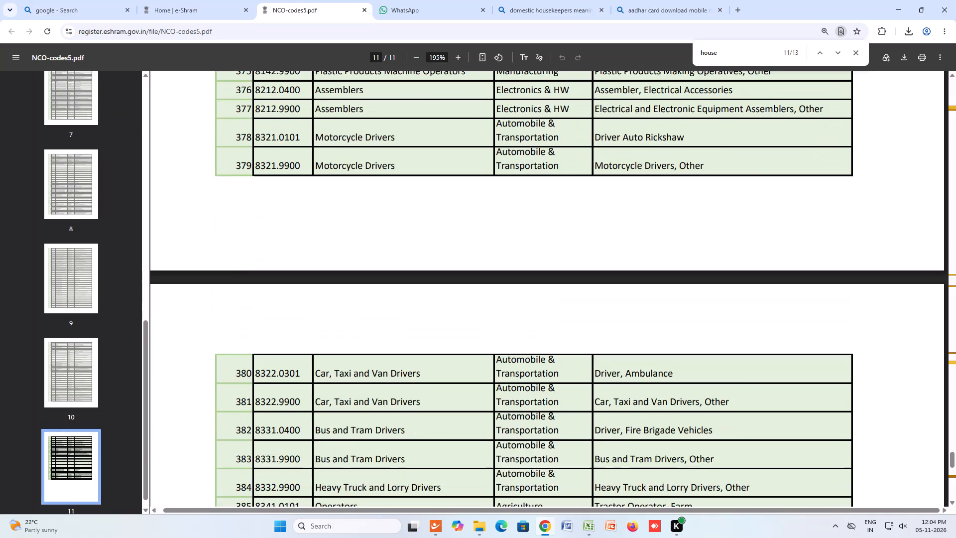
pyautogui.scroll(-11, 621, 276)
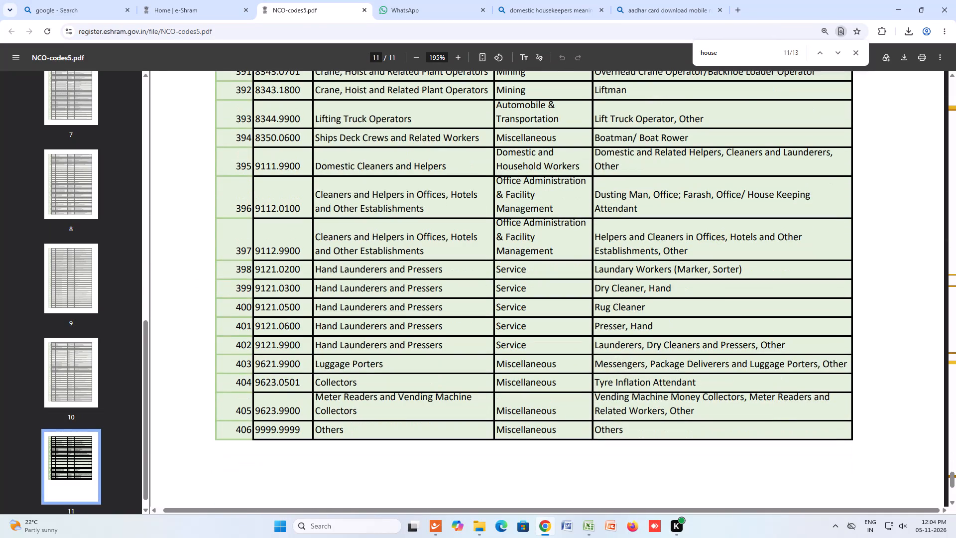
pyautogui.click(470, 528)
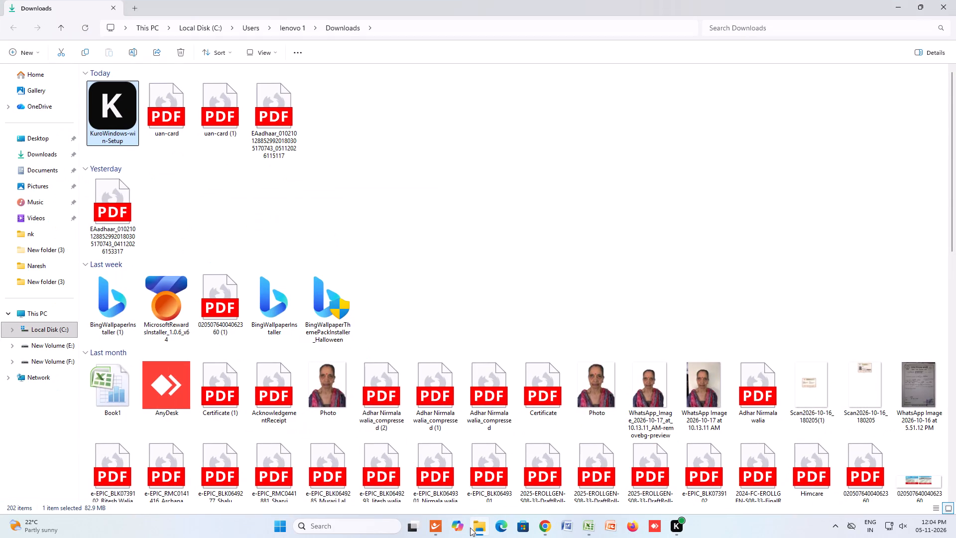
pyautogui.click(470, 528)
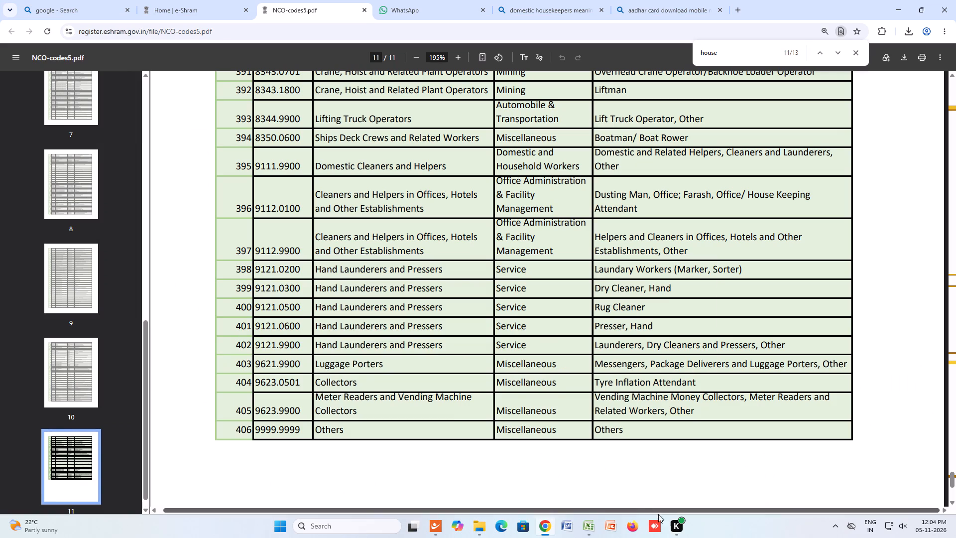